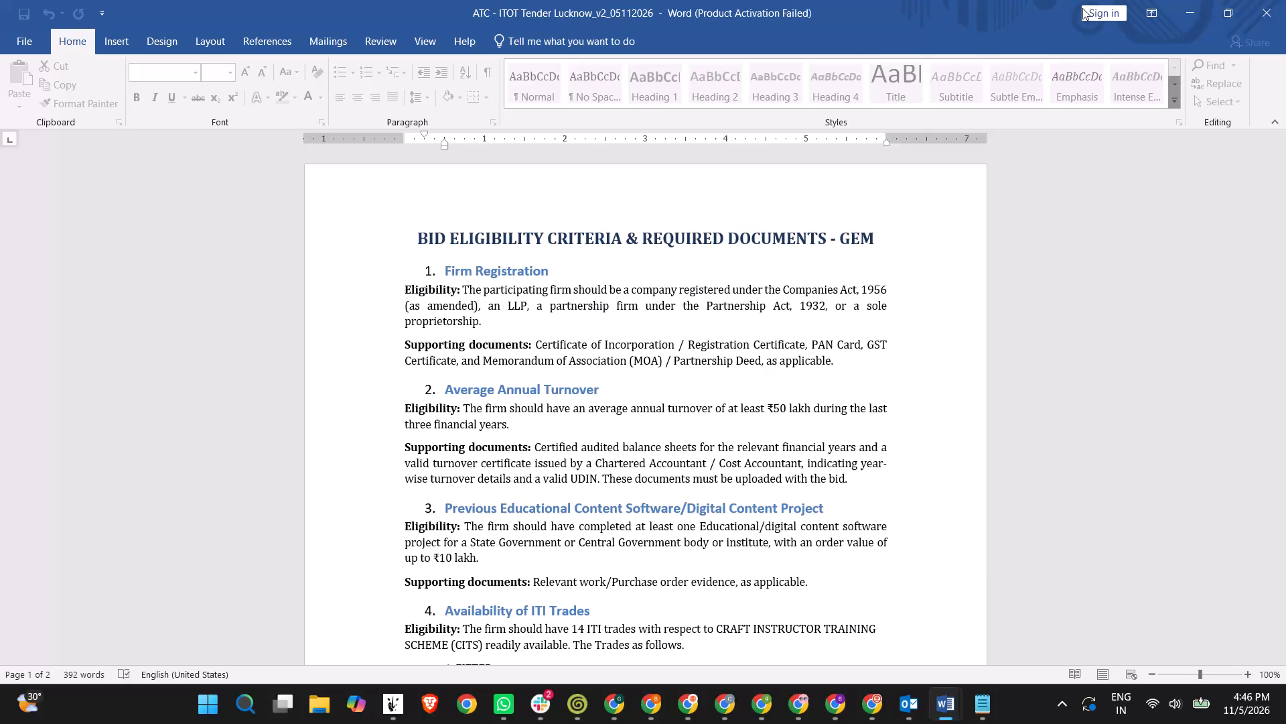
Minimize the ITOT tender document and switch to the Chrome window with the HubSpot contact record.
{"action": "left_click", "coordinate": [1181, 0]}
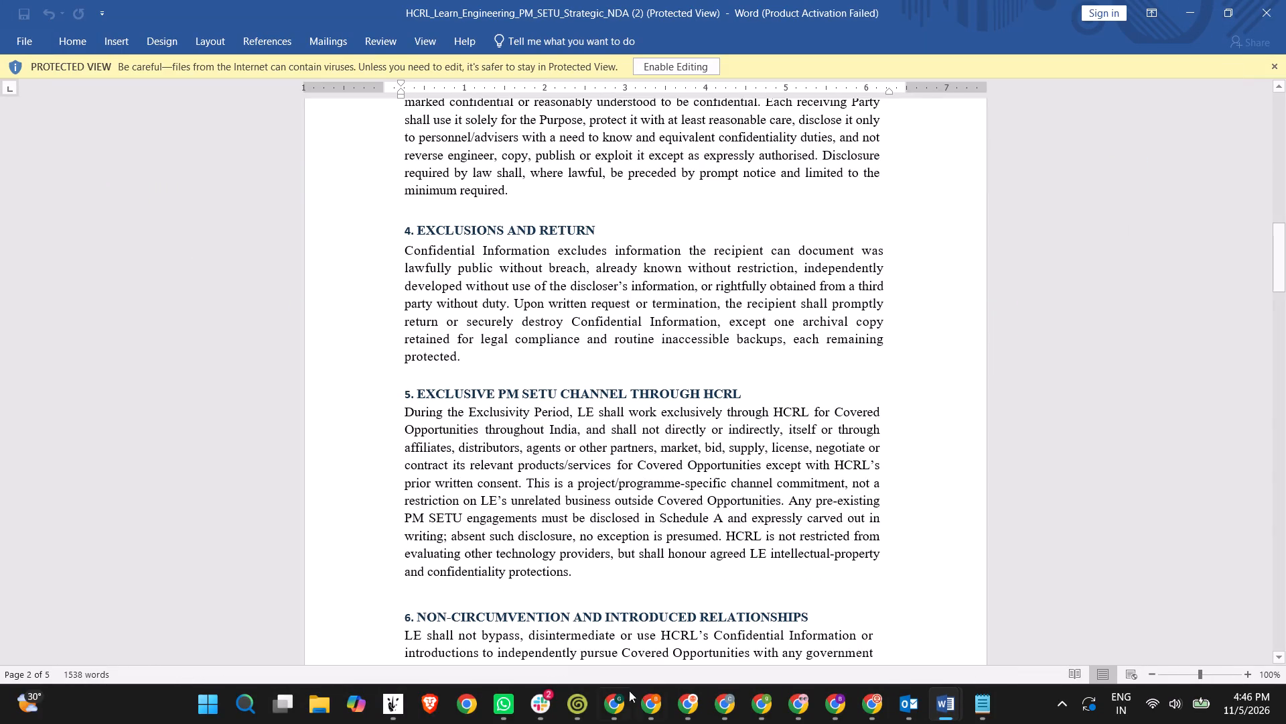
{"action": "left_click", "coordinate": [643, 719]}
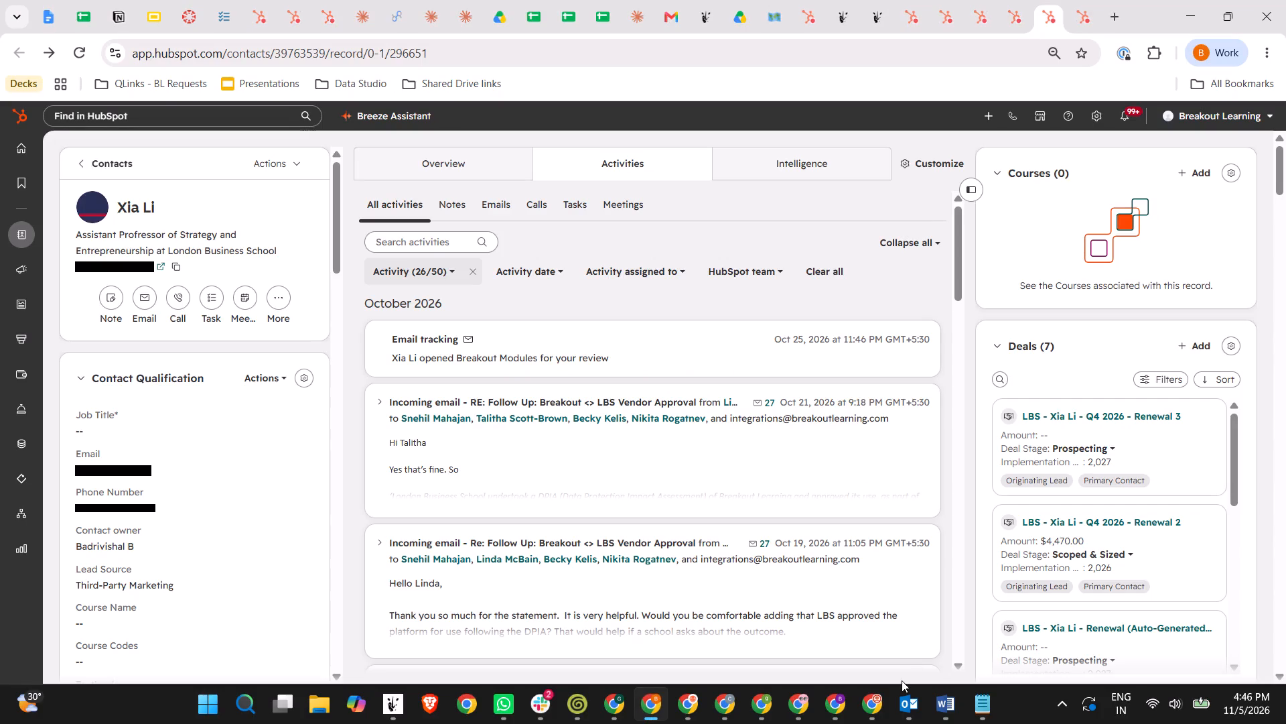
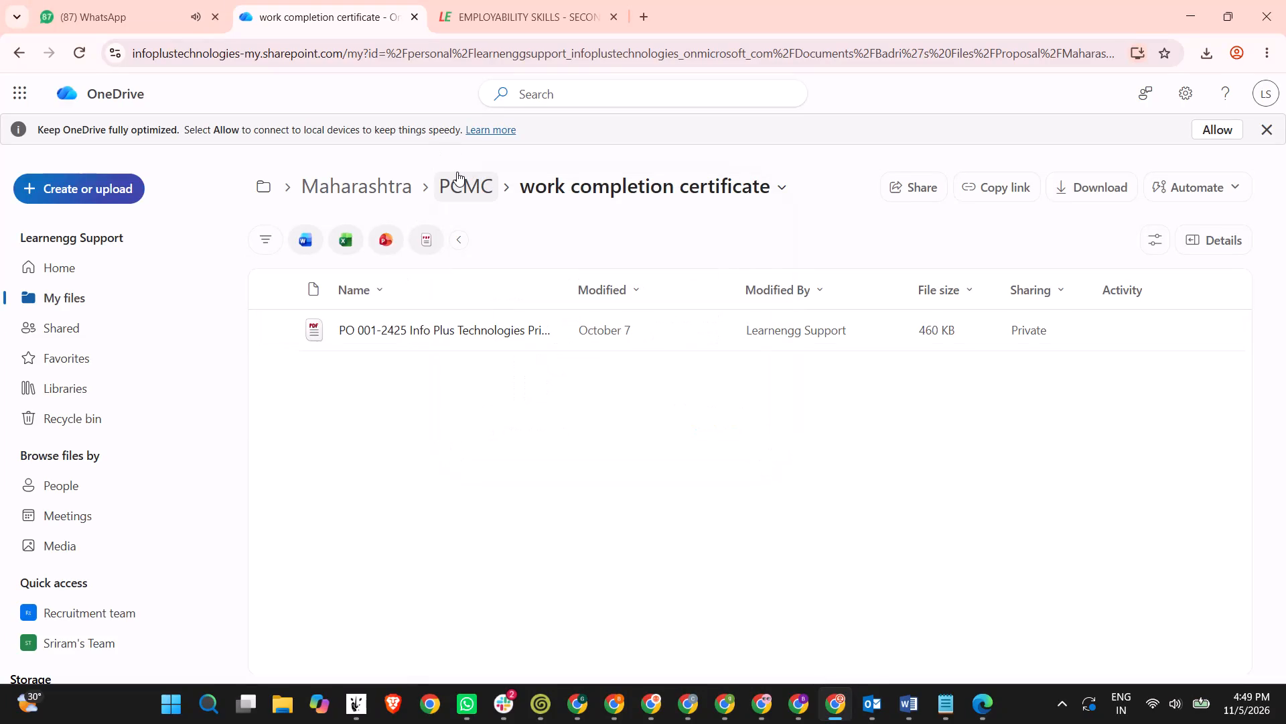
Refresh the PCMC work completion certificate folder by reopening it and open the WorkCompletionCertificate_TVET document.
{"action": "left_click", "coordinate": [457, 171]}
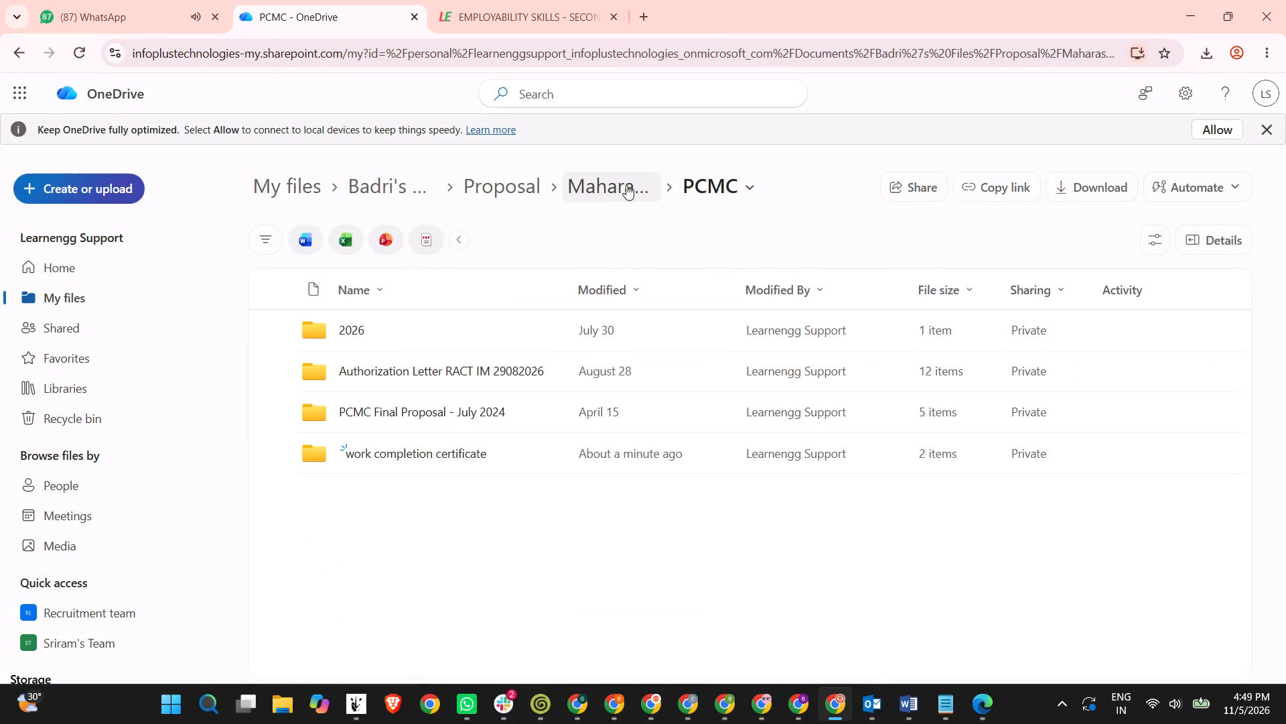
{"action": "left_click", "coordinate": [414, 448]}
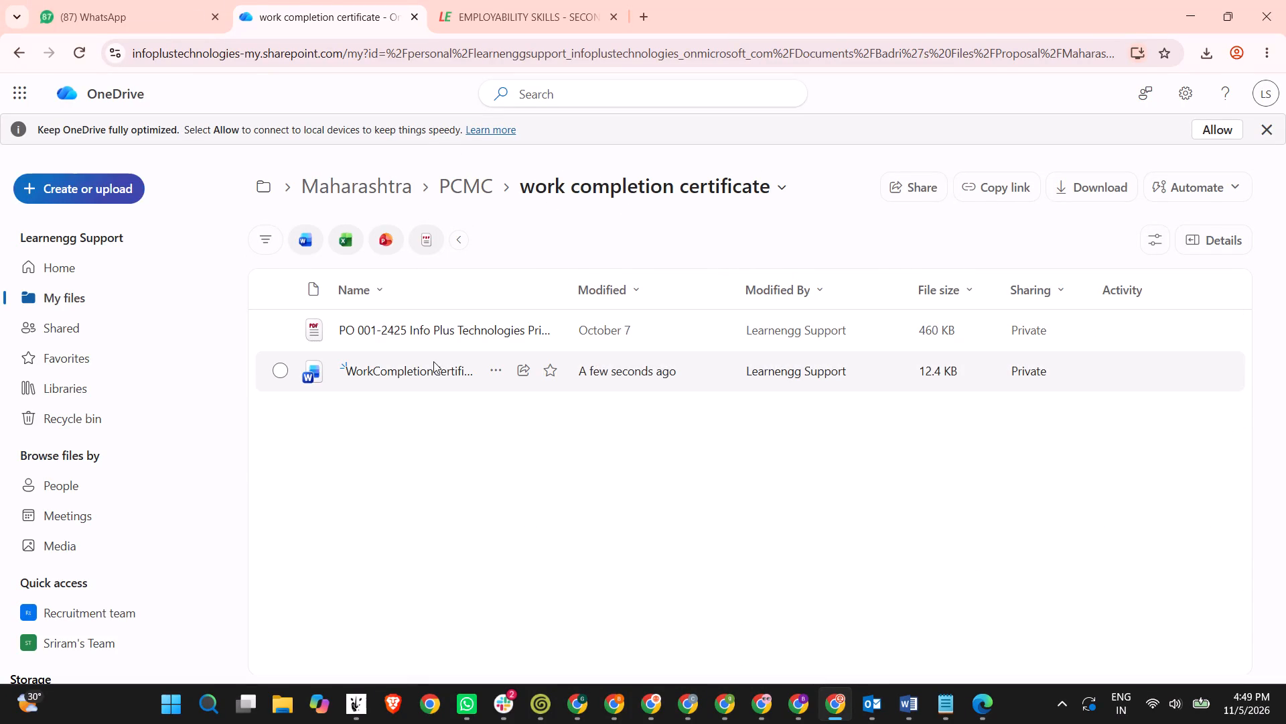
{"action": "left_click", "coordinate": [428, 371]}
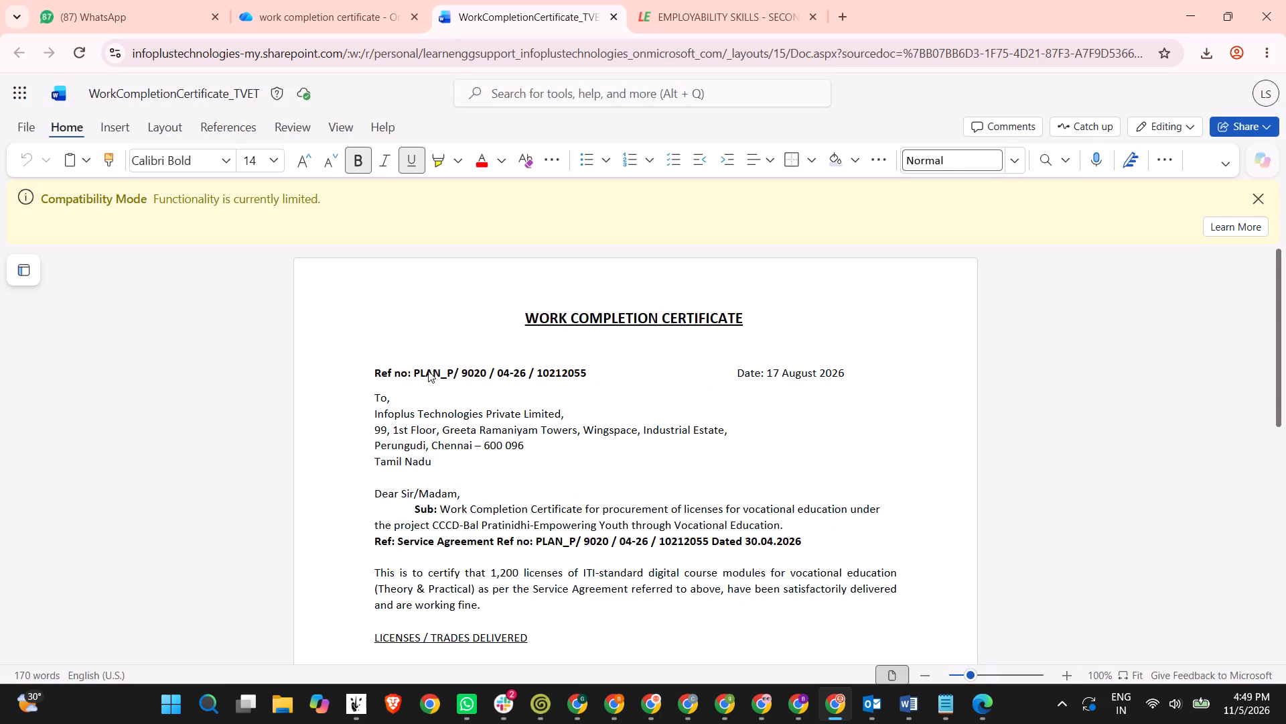
Read through the TVET work completion certificate, from the reference and subject lines to the delivered trades and the signature block.
{"action": "scroll", "coordinate": [428, 371], "scroll_direction": "down", "scroll_amount": 2}
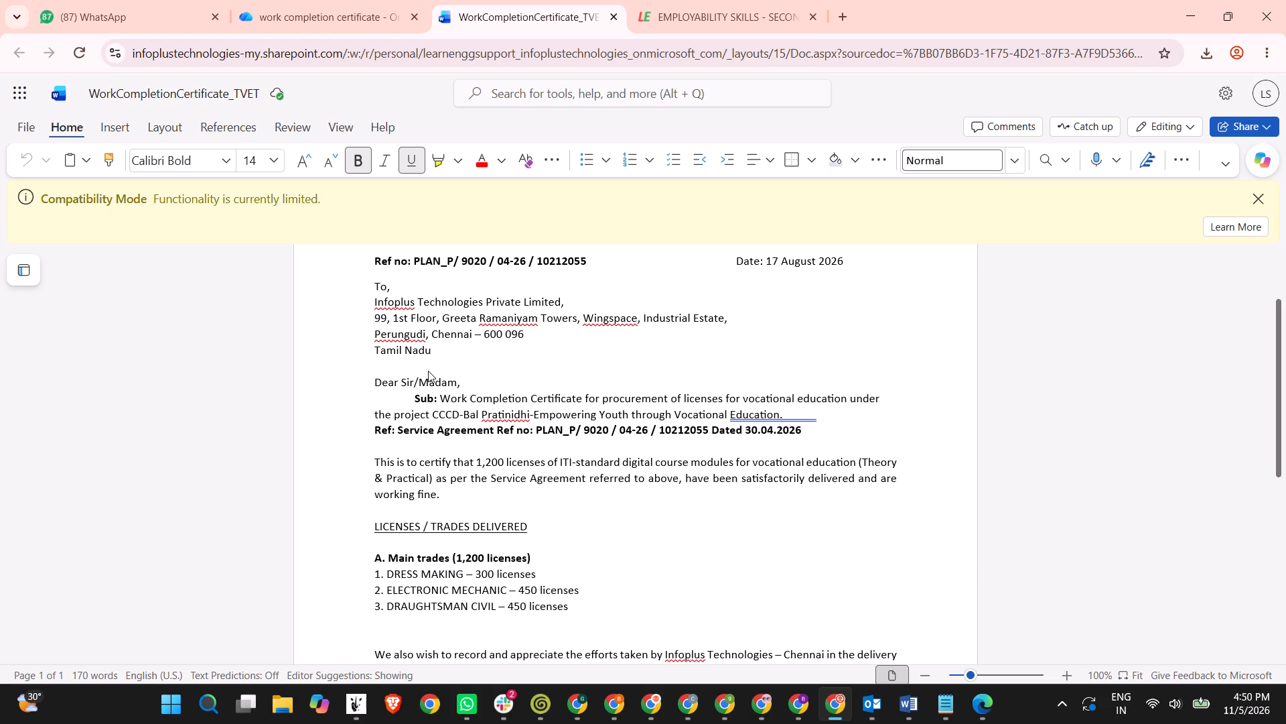
{"action": "scroll", "coordinate": [428, 371], "scroll_direction": "down", "scroll_amount": 1}
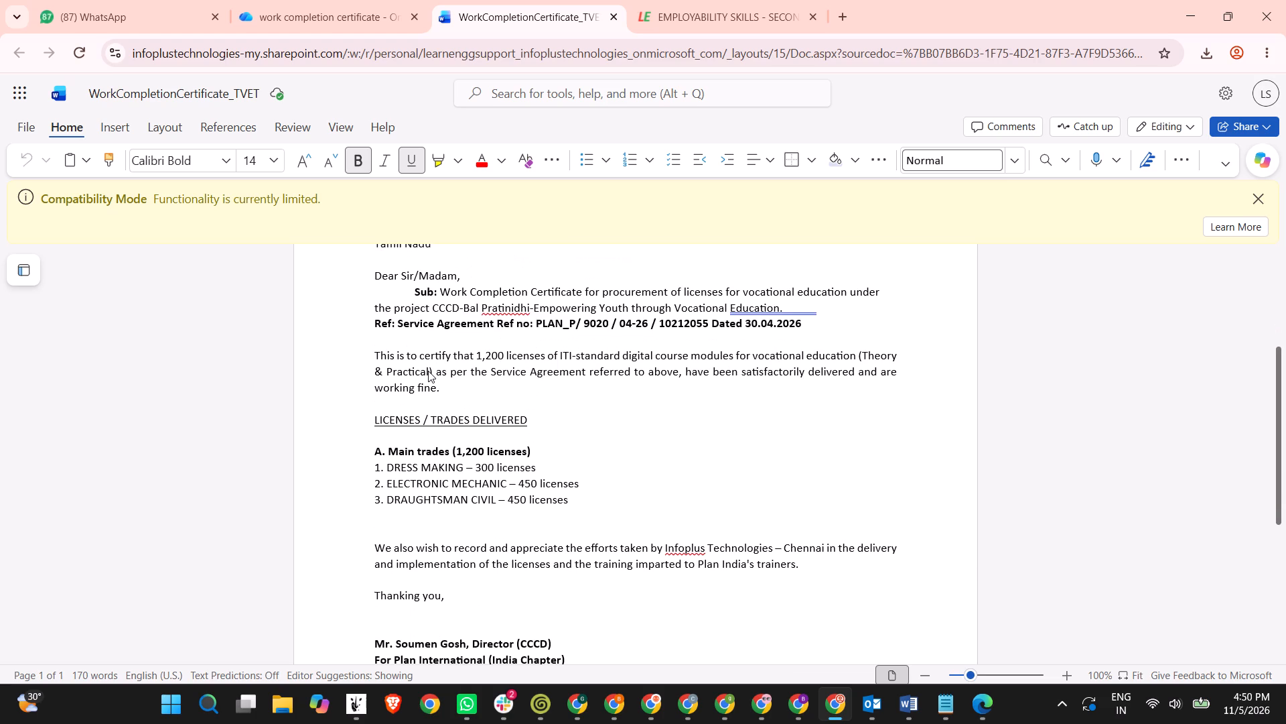
{"action": "scroll", "coordinate": [428, 371], "scroll_direction": "down", "scroll_amount": 1}
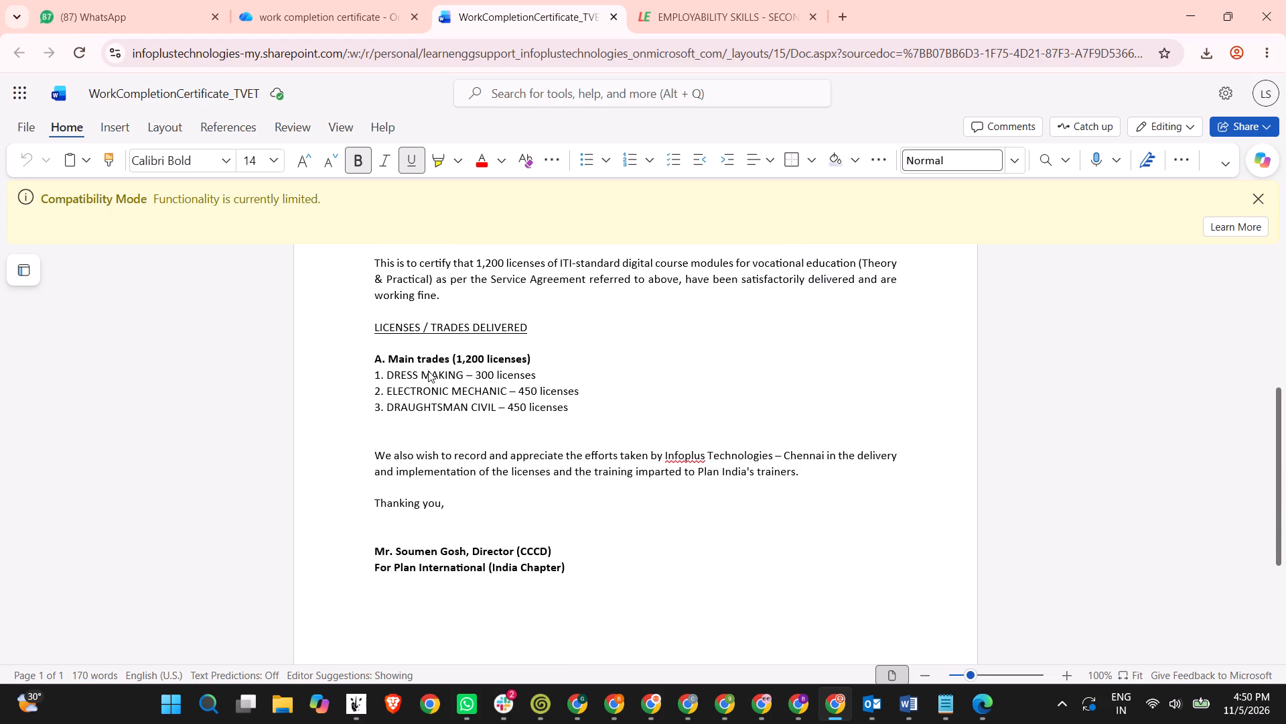
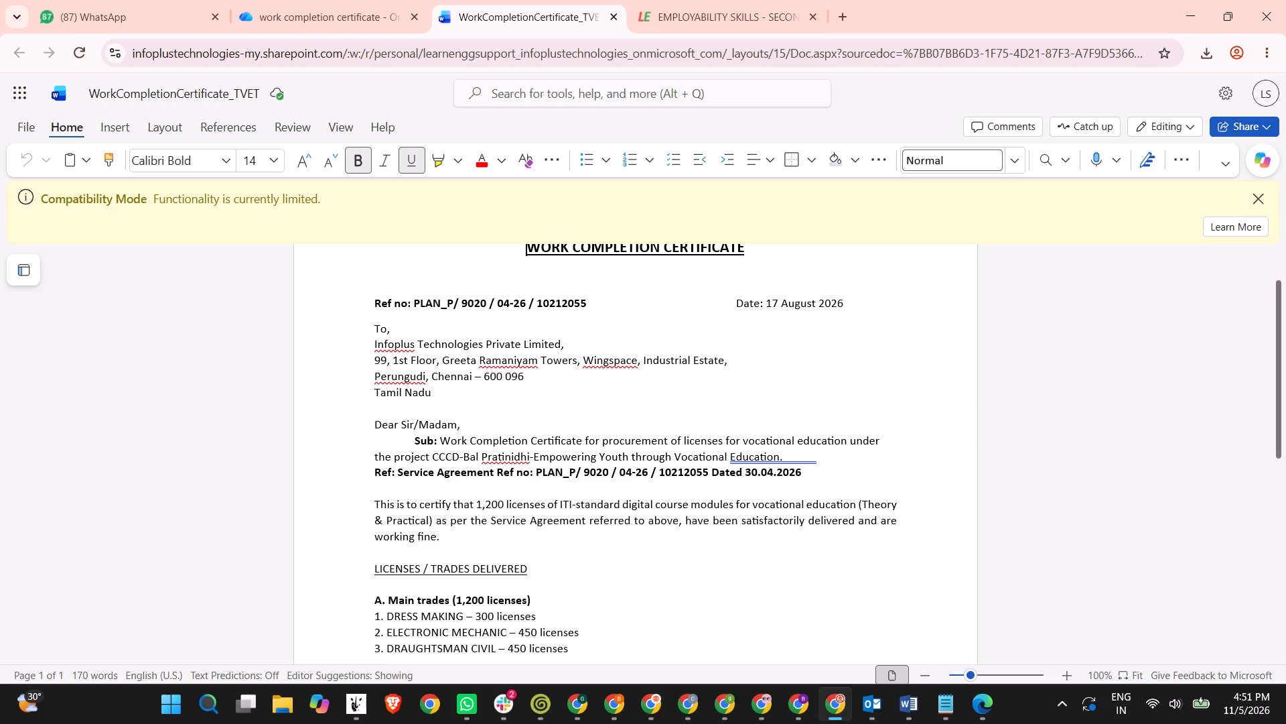
Switch to the Indraneel Technologies purchase order PDF in Edge and copy its PO number line, 001-2324.
{"action": "left_click", "coordinate": [970, 705]}
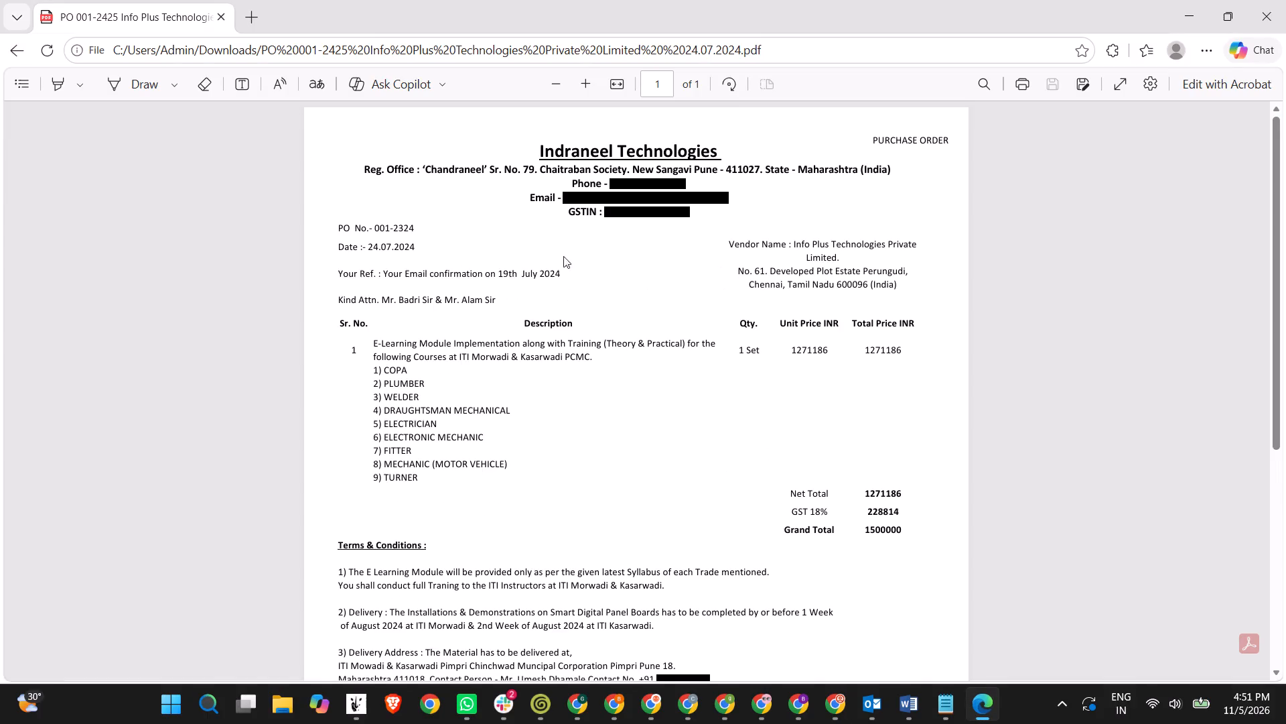
{"action": "left_click_drag", "start_coordinate": [421, 225], "coordinate": [336, 228]}
{"action": "key", "text": "shift+Left"}
{"action": "key", "text": "shift+Left"}
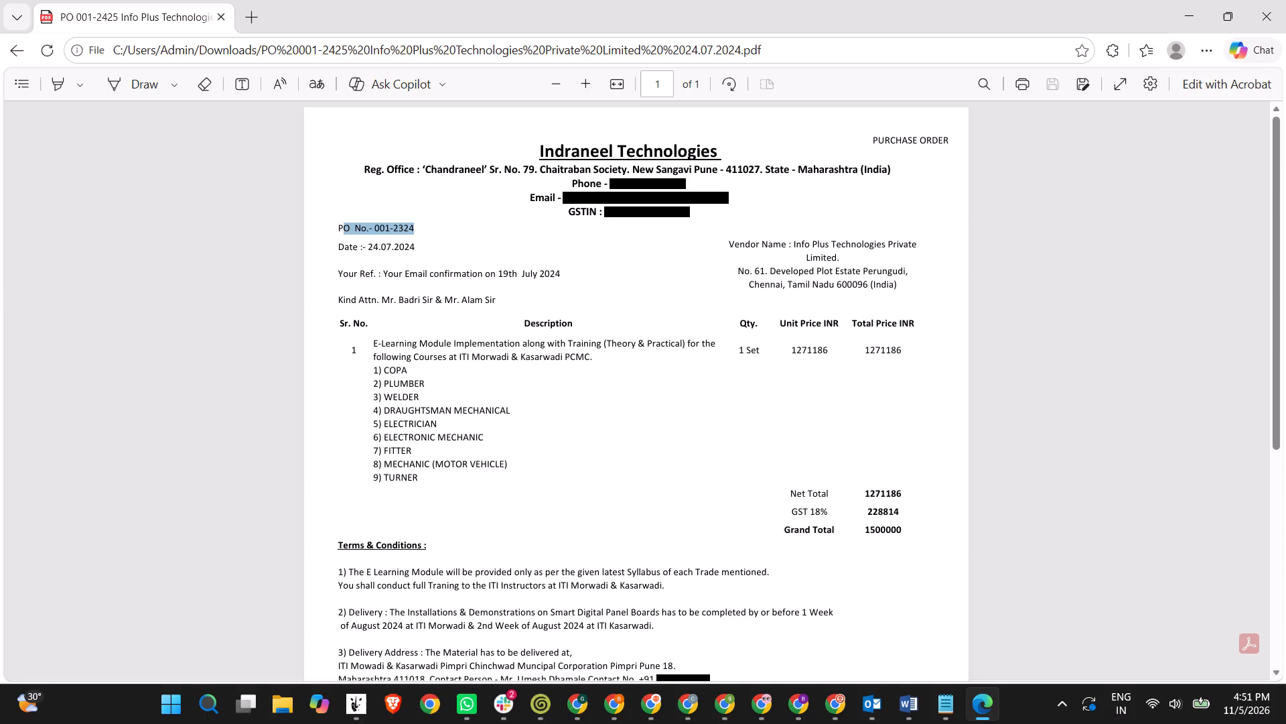
{"action": "left_click", "coordinate": [336, 228]}
{"action": "left_click_drag", "start_coordinate": [336, 228], "coordinate": [427, 226]}
{"action": "double_click", "coordinate": [427, 226]}
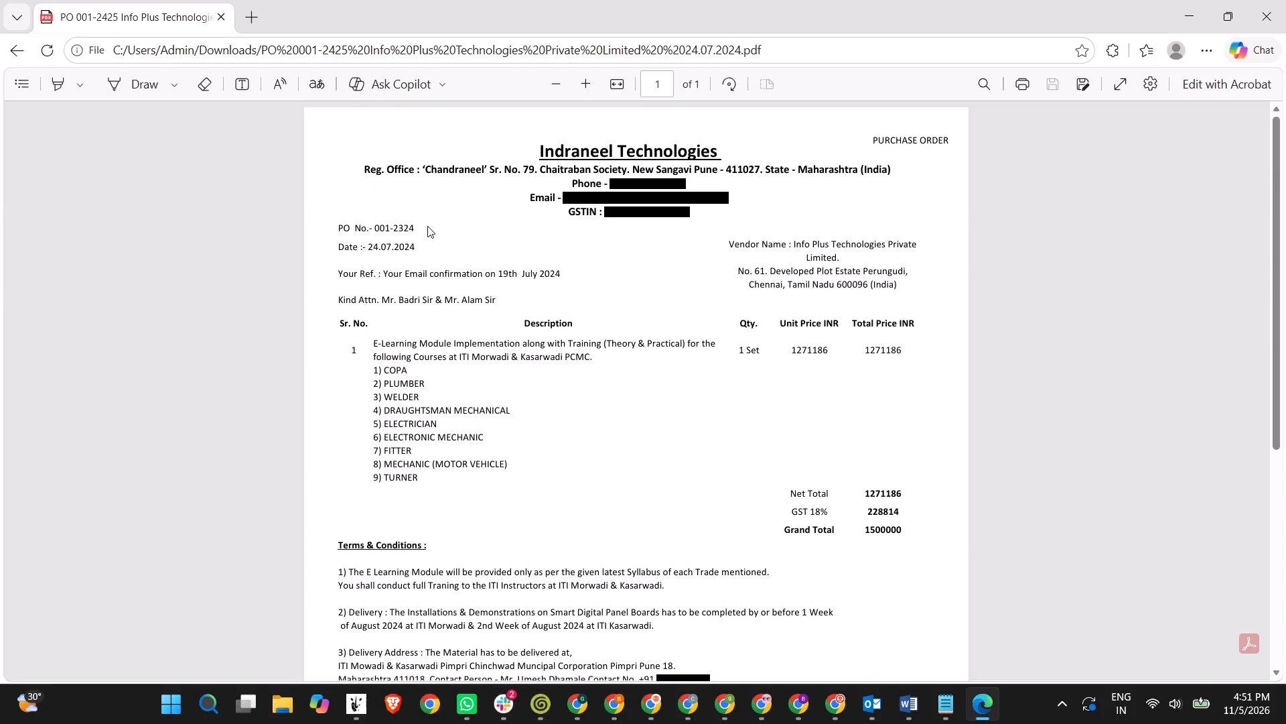
{"action": "left_click_drag", "start_coordinate": [414, 225], "coordinate": [335, 231]}
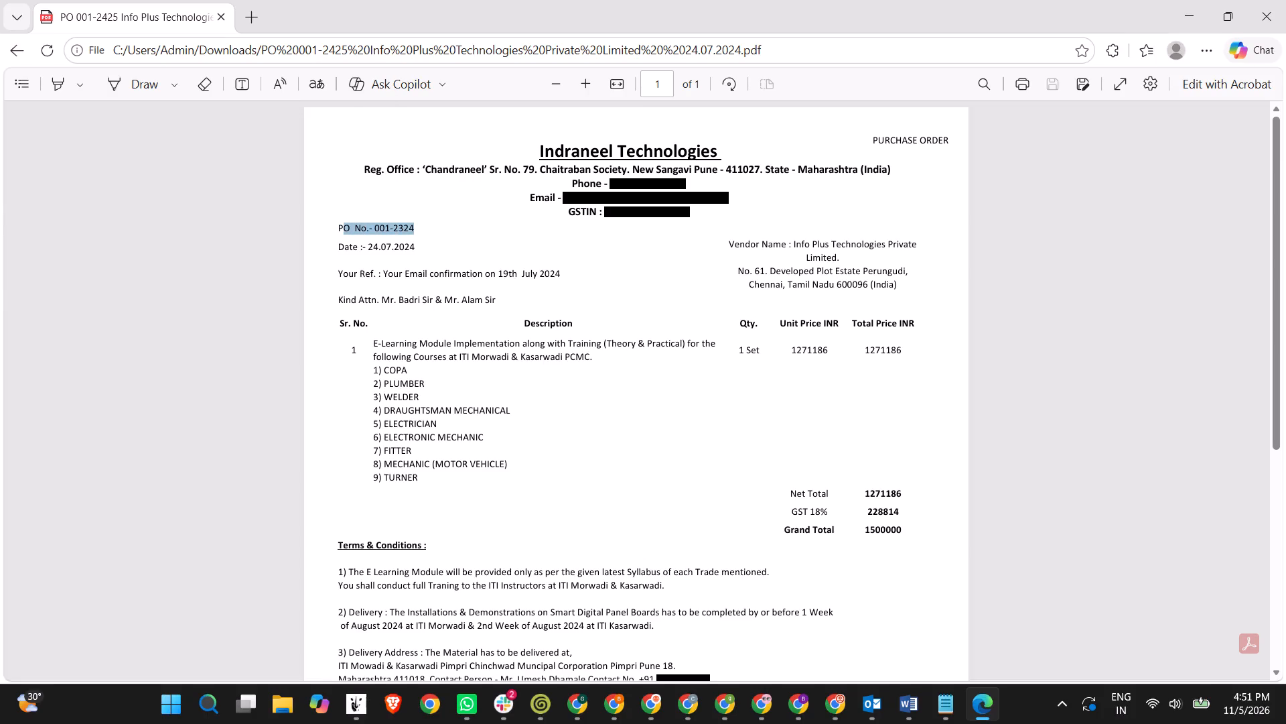
{"action": "left_click_drag", "start_coordinate": [335, 231], "coordinate": [330, 225]}
{"action": "key", "text": "shift+Left"}
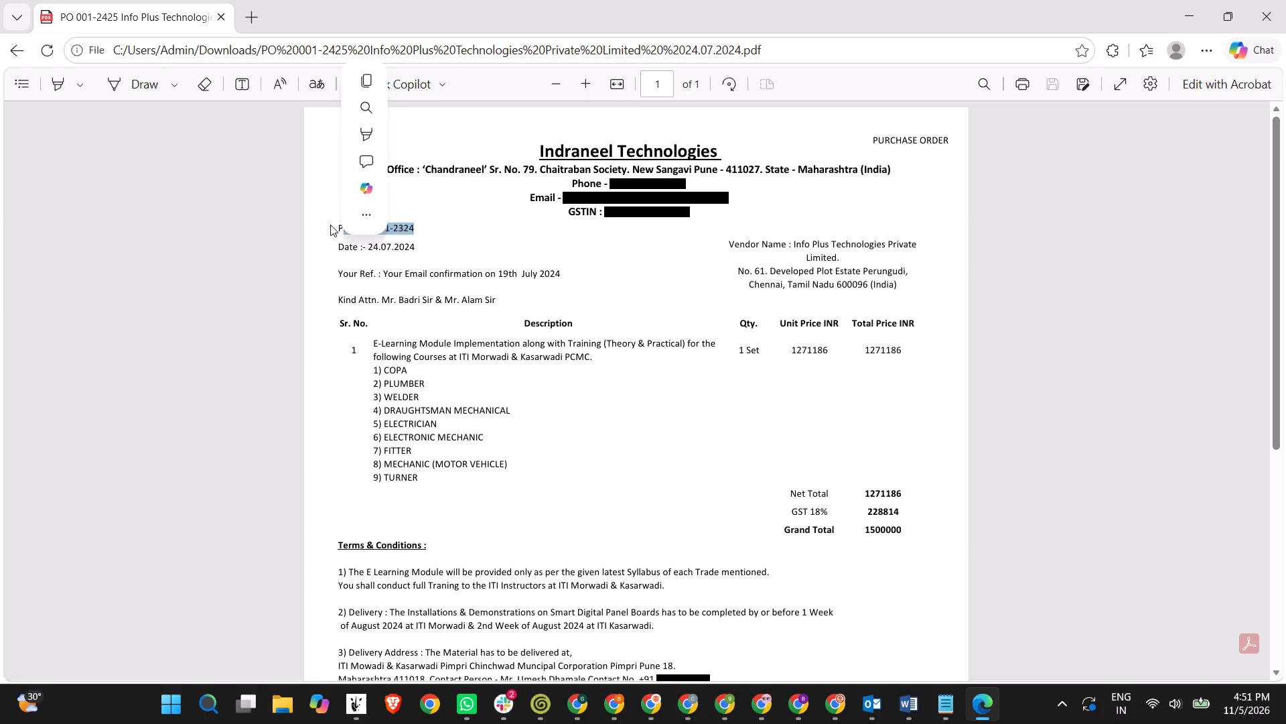
{"action": "key", "text": "shift+Left"}
{"action": "key", "text": "shift+Left"}
{"action": "left_click", "coordinate": [342, 228]}
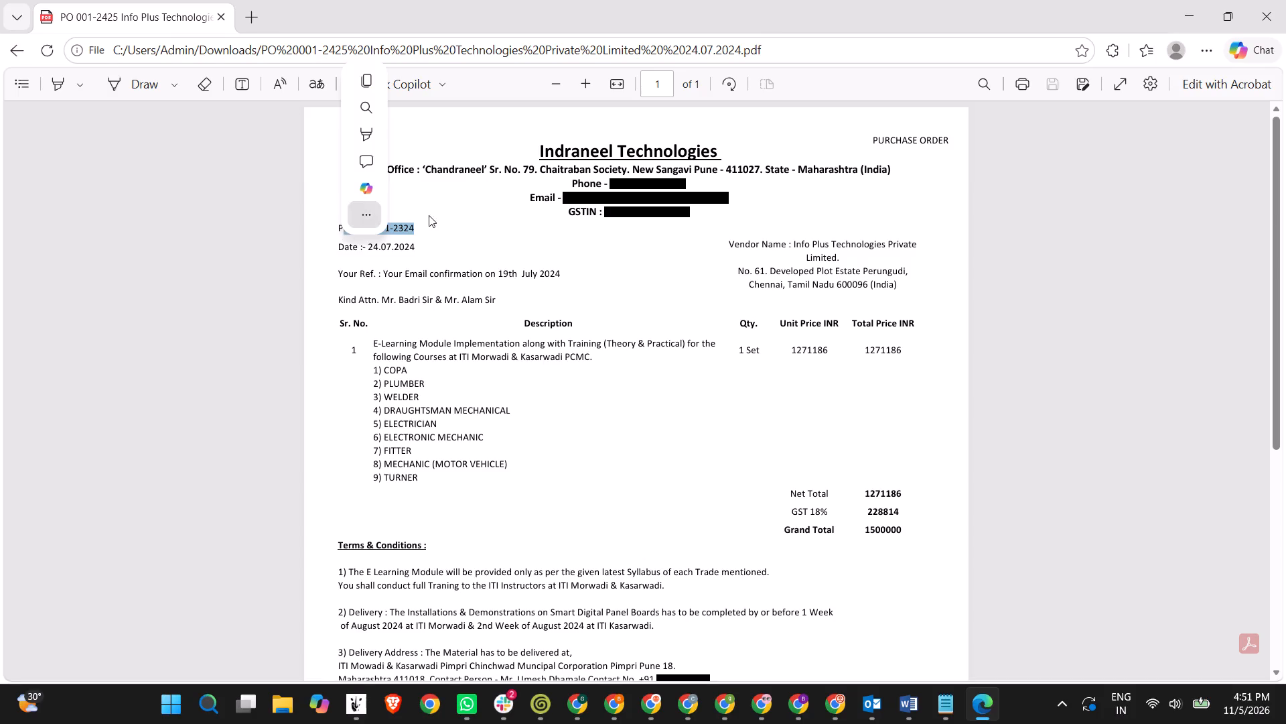
{"action": "left_click", "coordinate": [403, 232]}
{"action": "left_click_drag", "start_coordinate": [414, 229], "coordinate": [331, 228]}
{"action": "key", "text": "ctrl+c"}
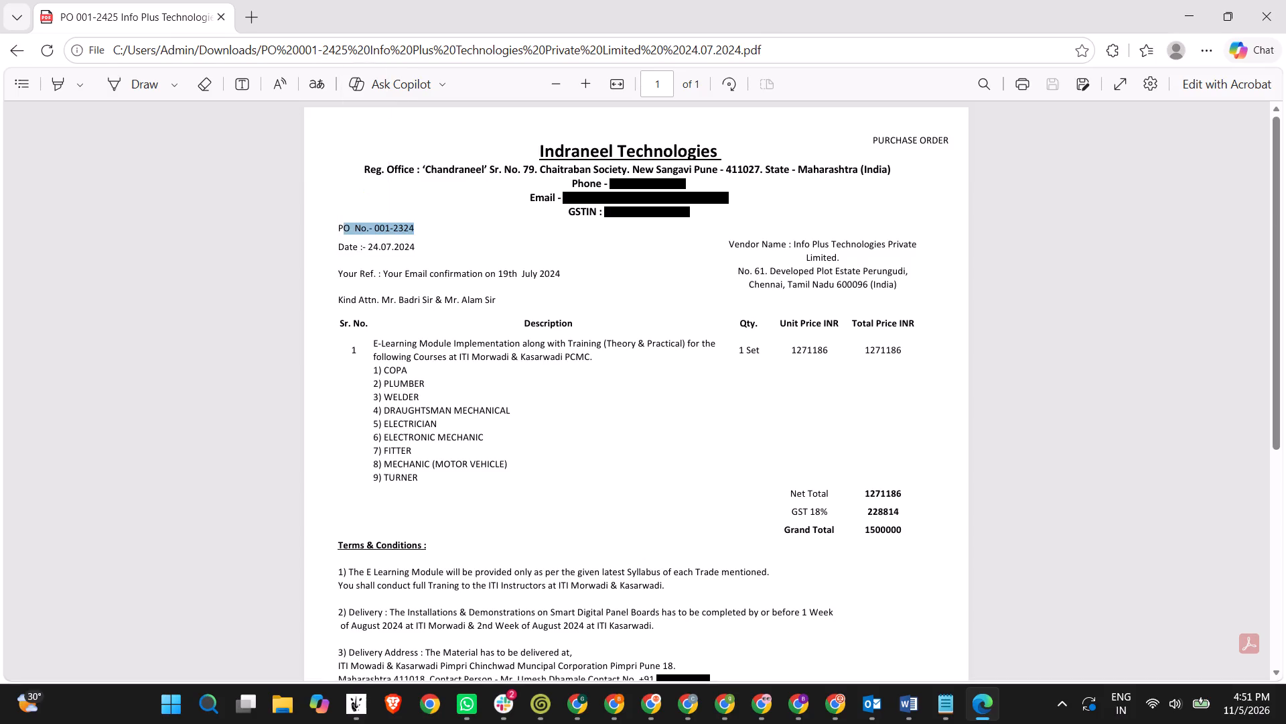
Back in the certificate, replace the service agreement number and date in the Ref line with the copied PO number as plain text.
{"action": "left_click", "coordinate": [1204, 1]}
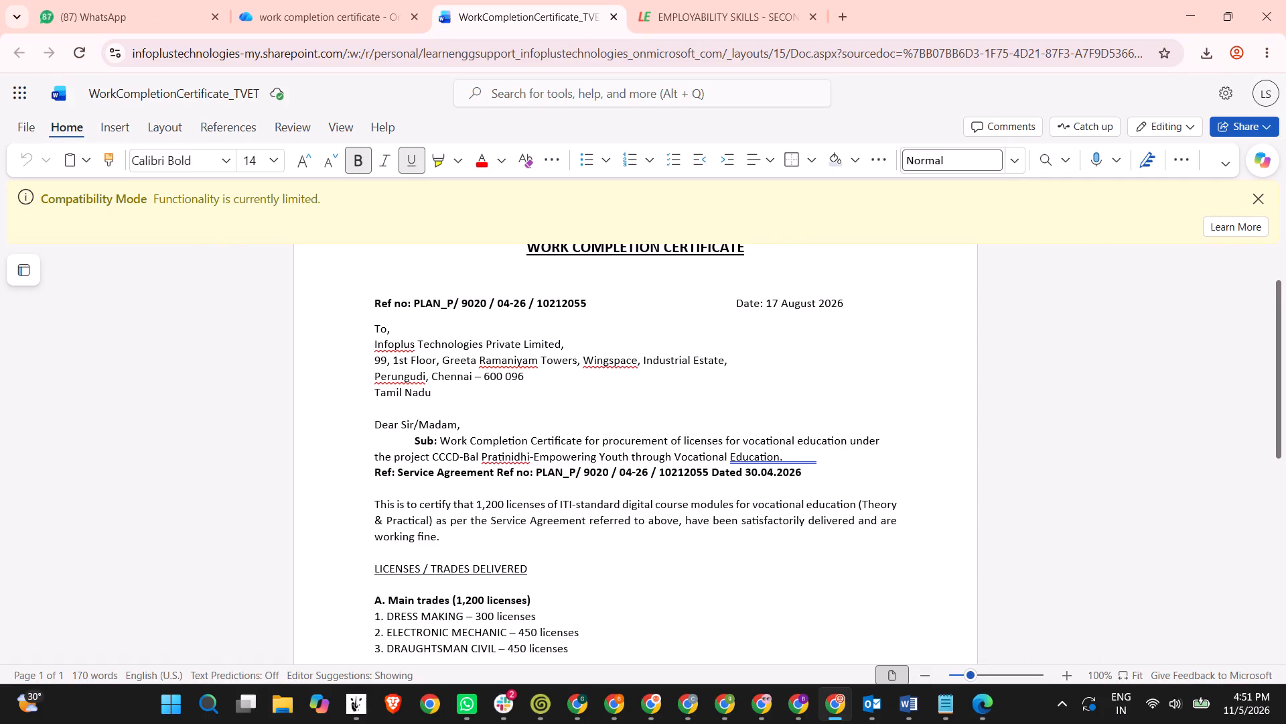
{"action": "left_click_drag", "start_coordinate": [816, 469], "coordinate": [492, 480]}
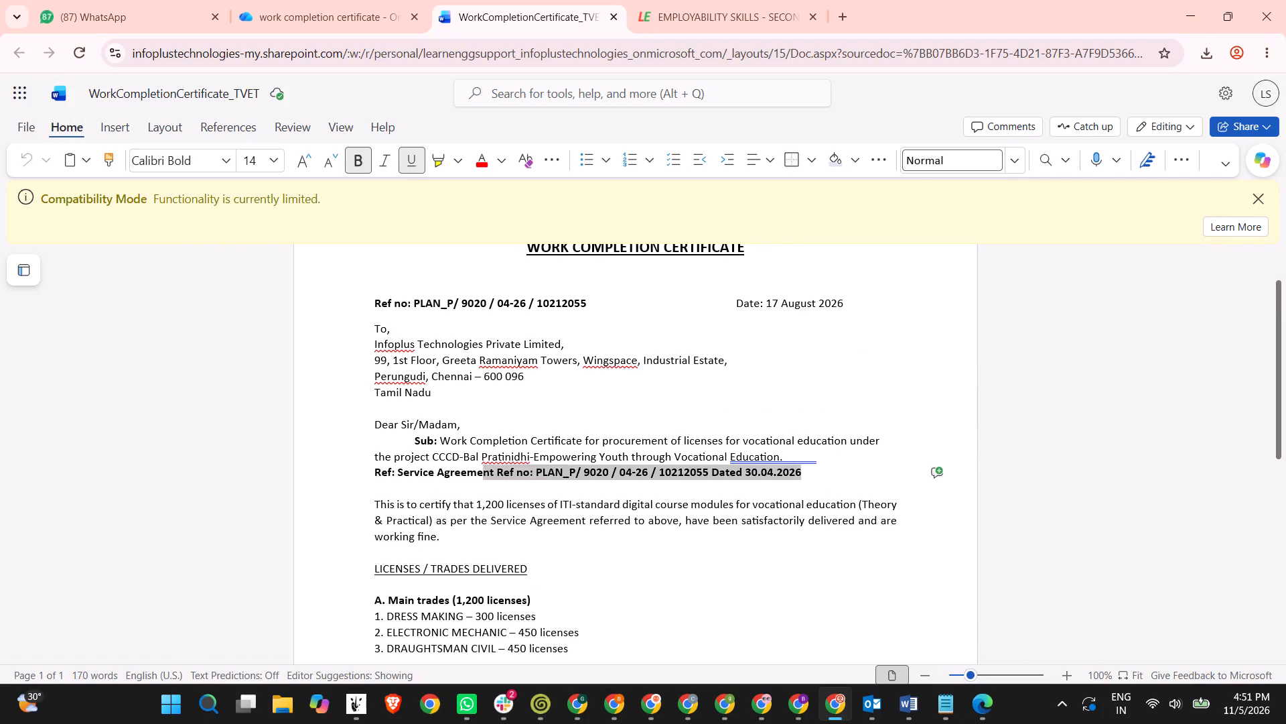
{"action": "left_click_drag", "start_coordinate": [492, 480], "coordinate": [537, 467]}
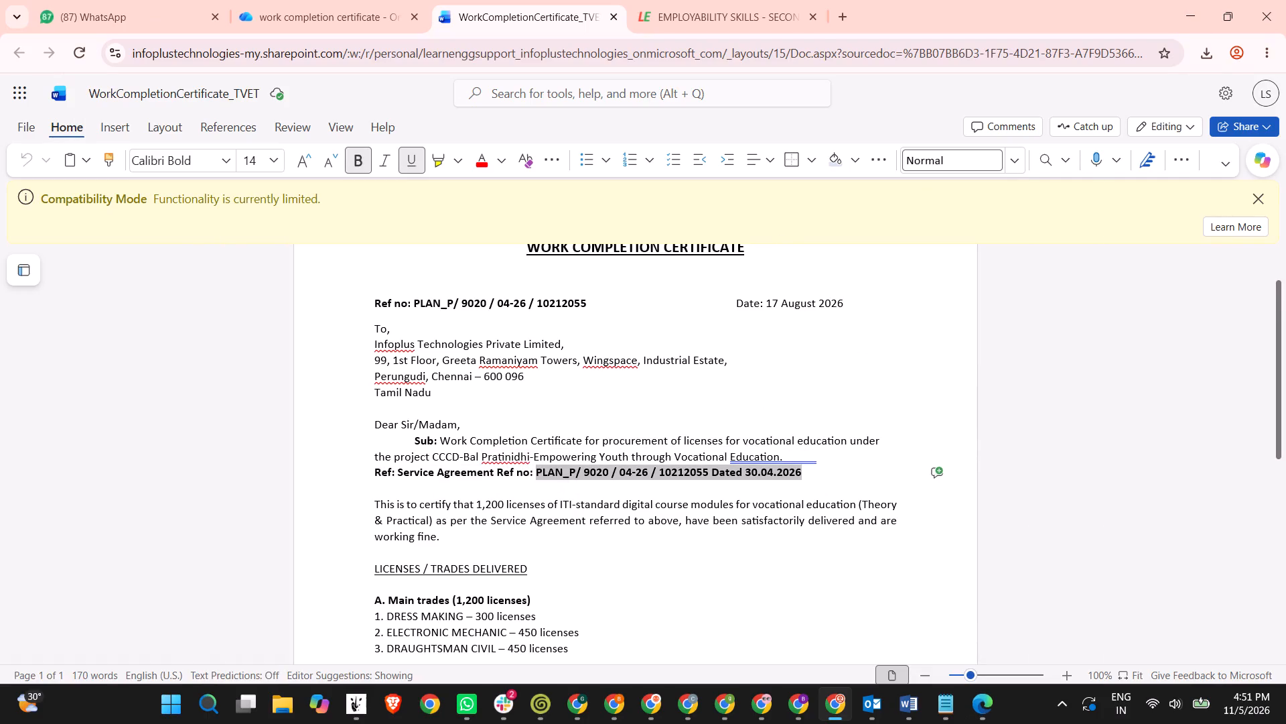
{"action": "left_click_drag", "start_coordinate": [537, 467], "coordinate": [535, 469]}
{"action": "right_click", "coordinate": [535, 469]}
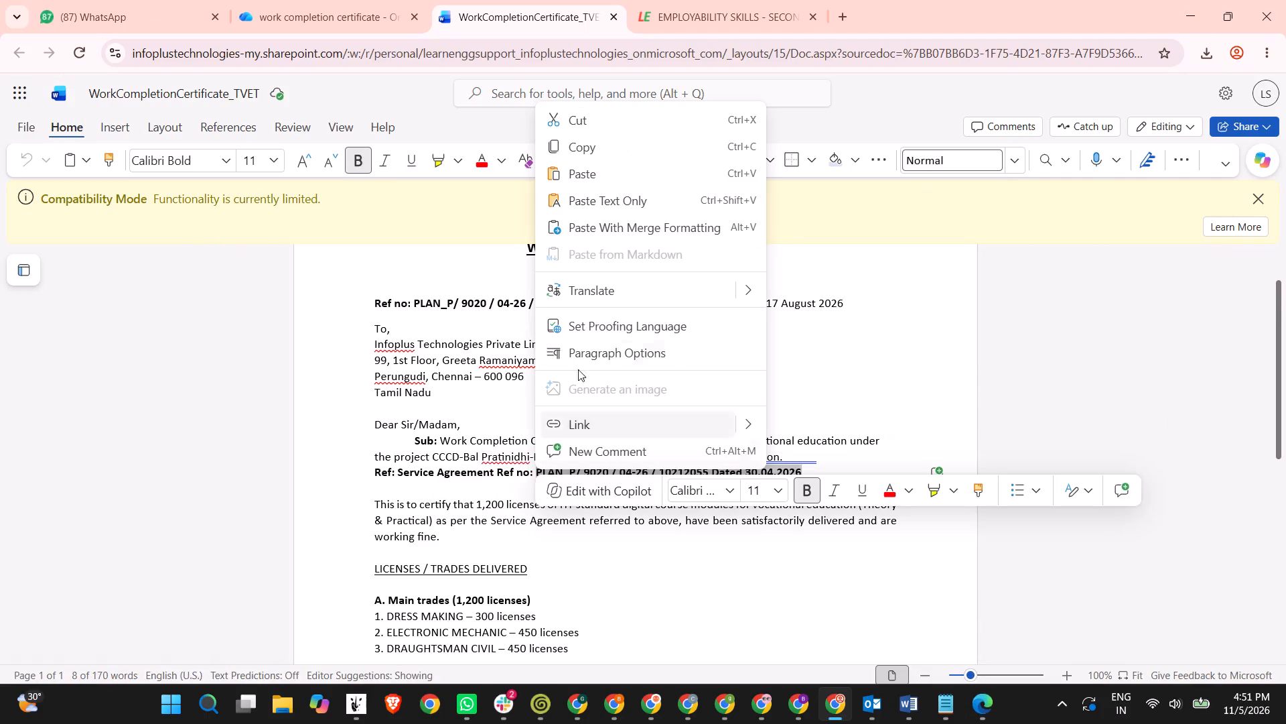
{"action": "left_click", "coordinate": [634, 202]}
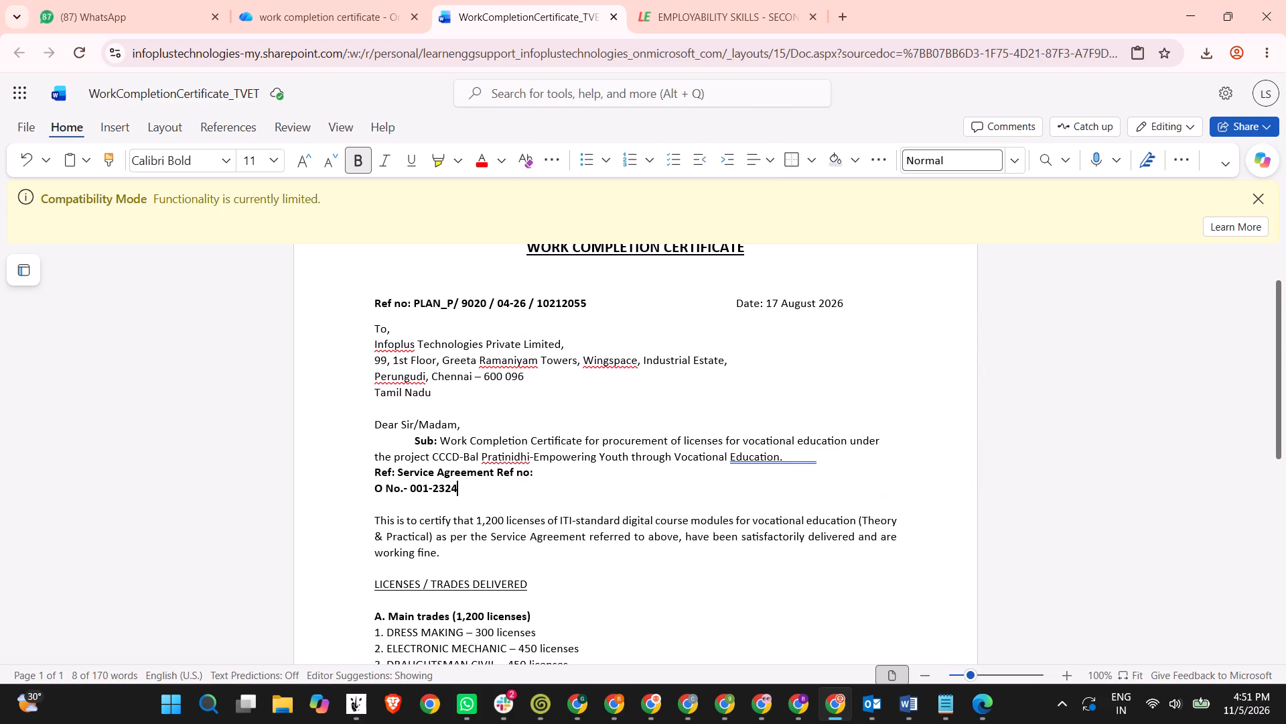
Add the missing "P" at the start of the pasted text so it reads "PO No.- 001-2324".
{"action": "left_click", "coordinate": [376, 485]}
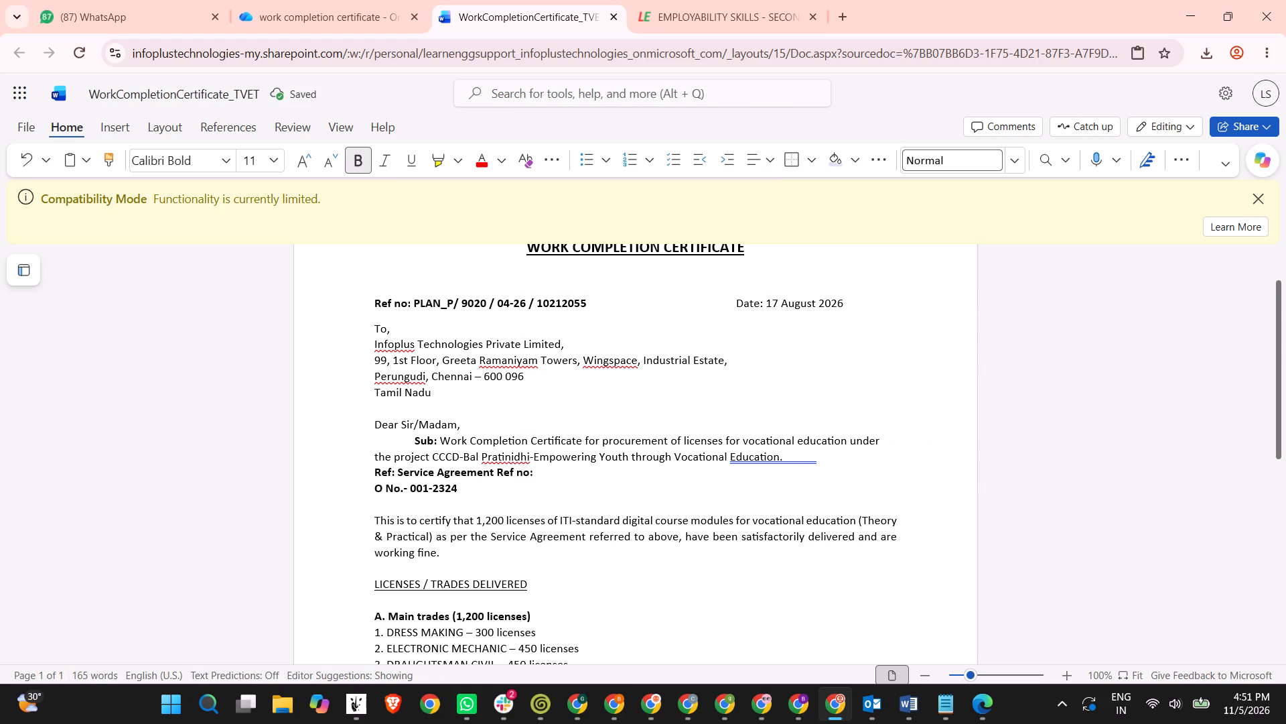
{"action": "key", "text": "shift+p"}
{"action": "key", "text": "Left"}
{"action": "key", "text": "Delete"}
{"action": "key", "text": "shift+p"}
Delete the line break and "Service Agreement Ref no:" so the line reads "Ref: PO No.- 001-2324".
{"action": "key", "text": "Left"}
{"action": "key", "text": "BackSpace"}
{"action": "key", "text": "BackSpace"}
{"action": "key", "text": "BackSpace"}
{"action": "key", "text": "BackSpace"}
{"action": "key", "text": "BackSpace"}
{"action": "key", "text": "BackSpace"}
{"action": "key", "text": "BackSpace"}
{"action": "key", "text": "BackSpace"}
{"action": "key", "text": "BackSpace"}
{"action": "key", "text": "BackSpace"}
{"action": "key", "text": "BackSpace"}
{"action": "key", "text": "BackSpace"}
{"action": "key", "text": "BackSpace"}
{"action": "key", "text": "BackSpace"}
{"action": "key", "text": "BackSpace"}
{"action": "key", "text": "BackSpace"}
{"action": "key", "text": "BackSpace"}
{"action": "key", "text": "BackSpace"}
{"action": "key", "text": "BackSpace"}
{"action": "key", "text": "BackSpace"}
{"action": "key", "text": "BackSpace"}
{"action": "key", "text": "BackSpace"}
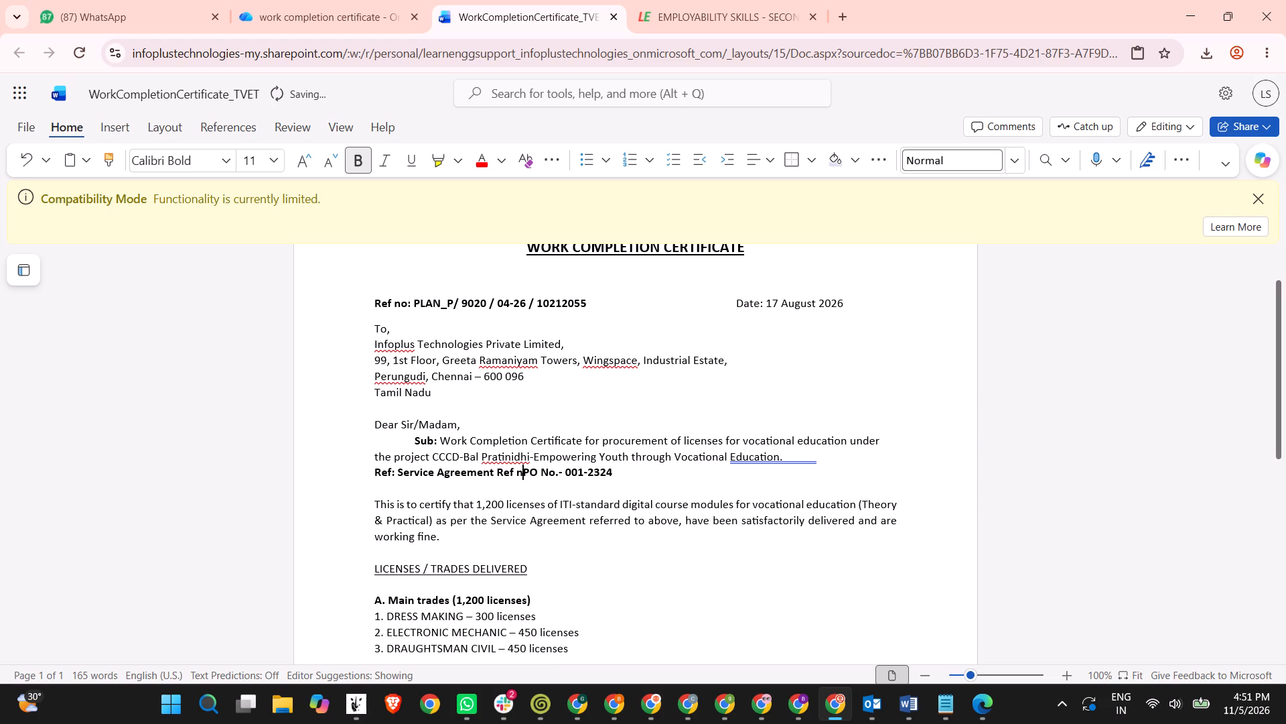
{"action": "key", "text": "BackSpace"}
{"action": "key", "text": "BackSpace"}
{"action": "key", "text": "BackSpace"}
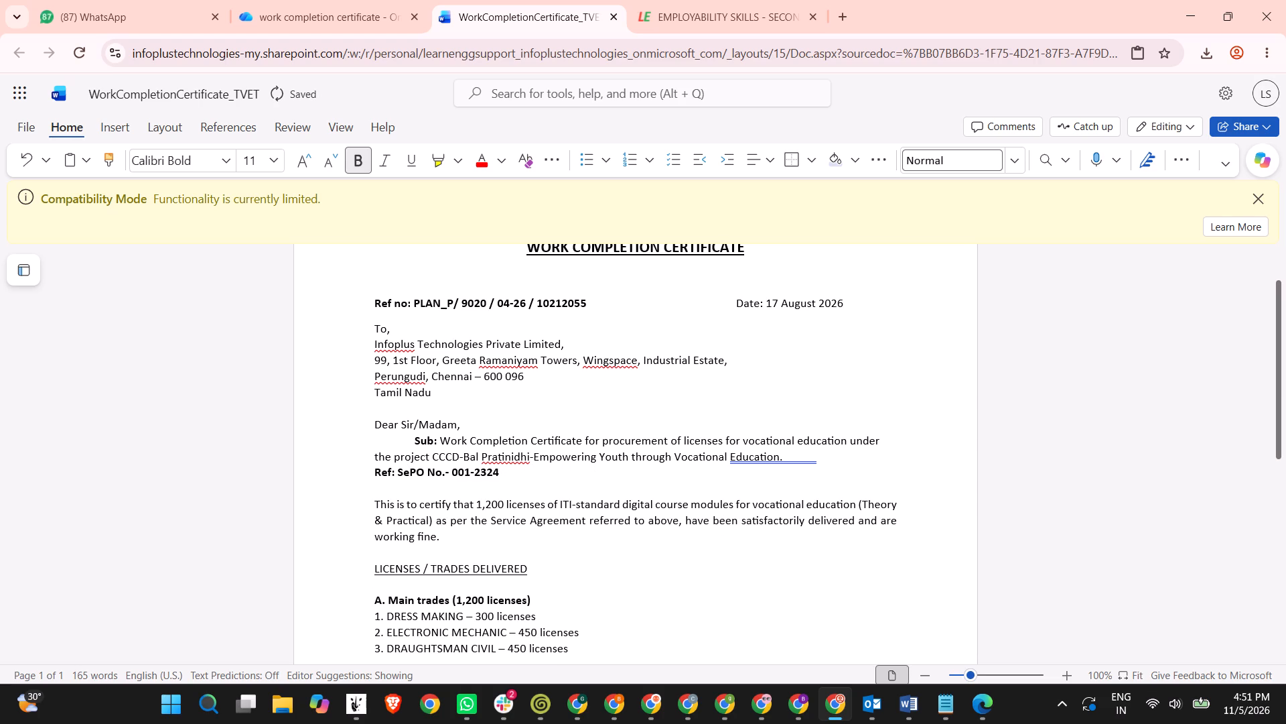
{"action": "key", "text": "BackSpace"}
{"action": "key", "text": "BackSpace"}
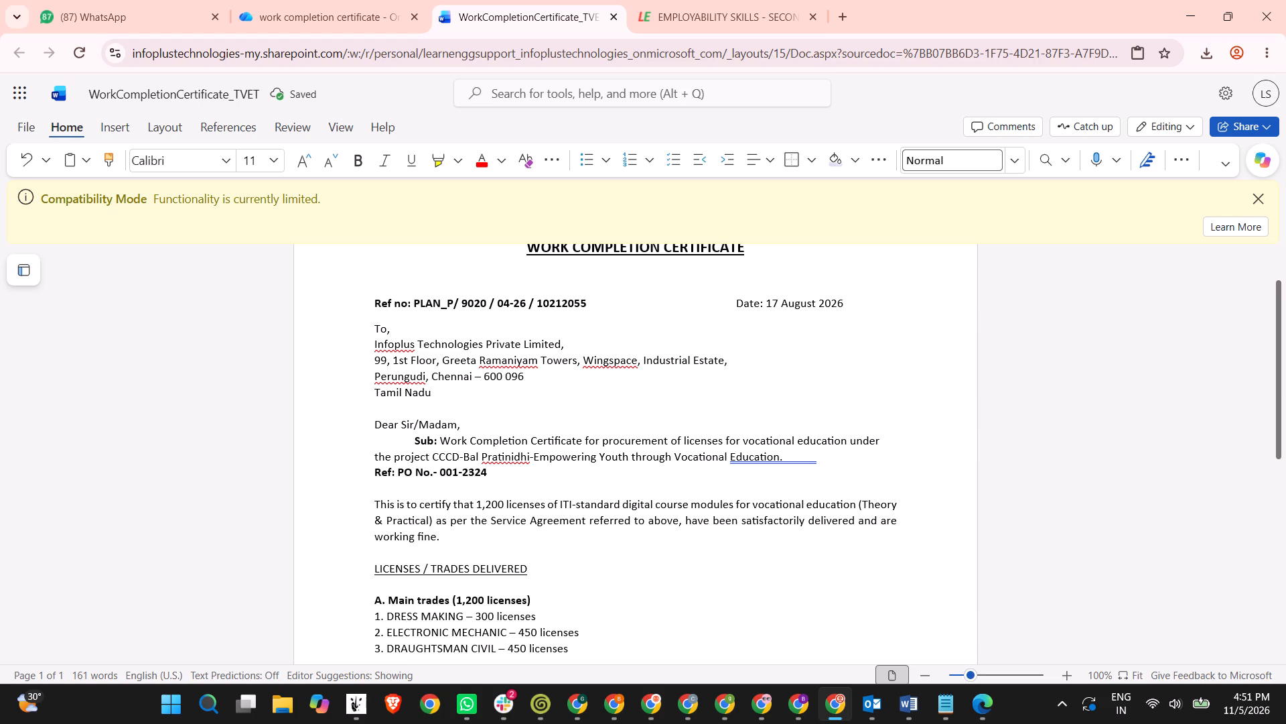
Replace the subject's ending from "under the project" with the description and nine-course list copied from the purchase order in Edge, as plain text.
{"action": "left_click_drag", "start_coordinate": [849, 440], "coordinate": [791, 453]}
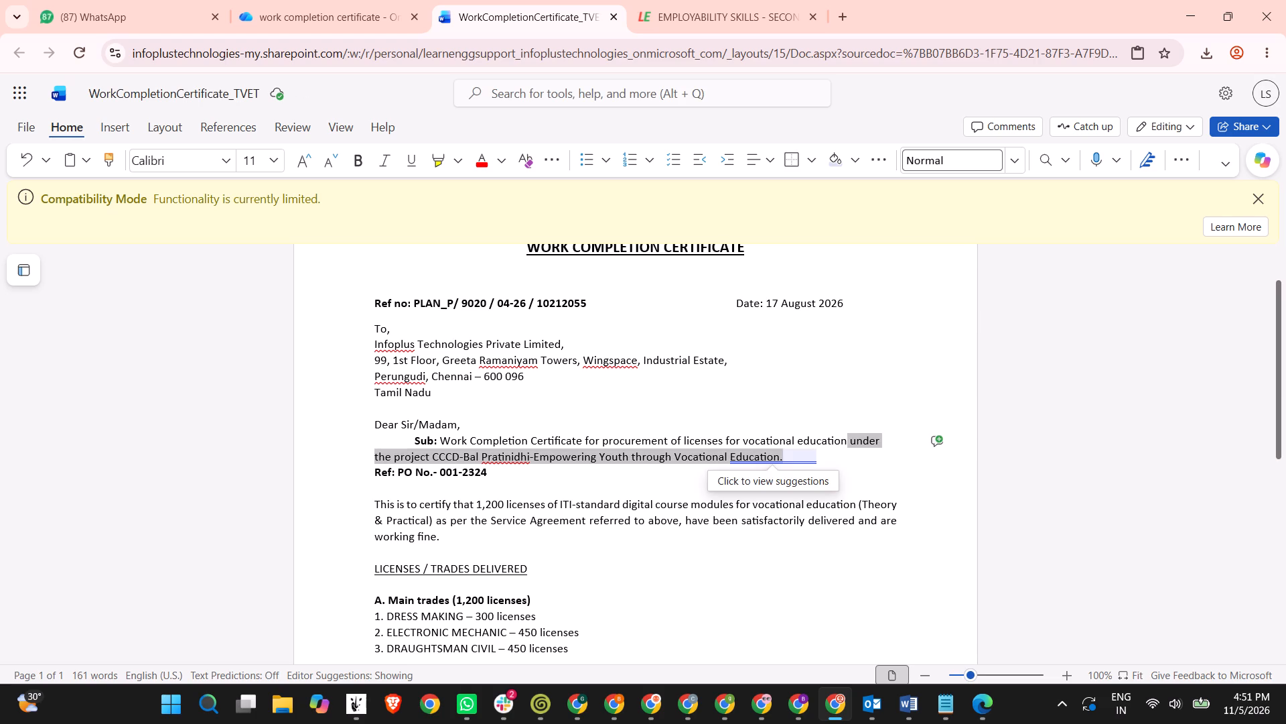
{"action": "left_click_drag", "start_coordinate": [791, 453], "coordinate": [788, 452]}
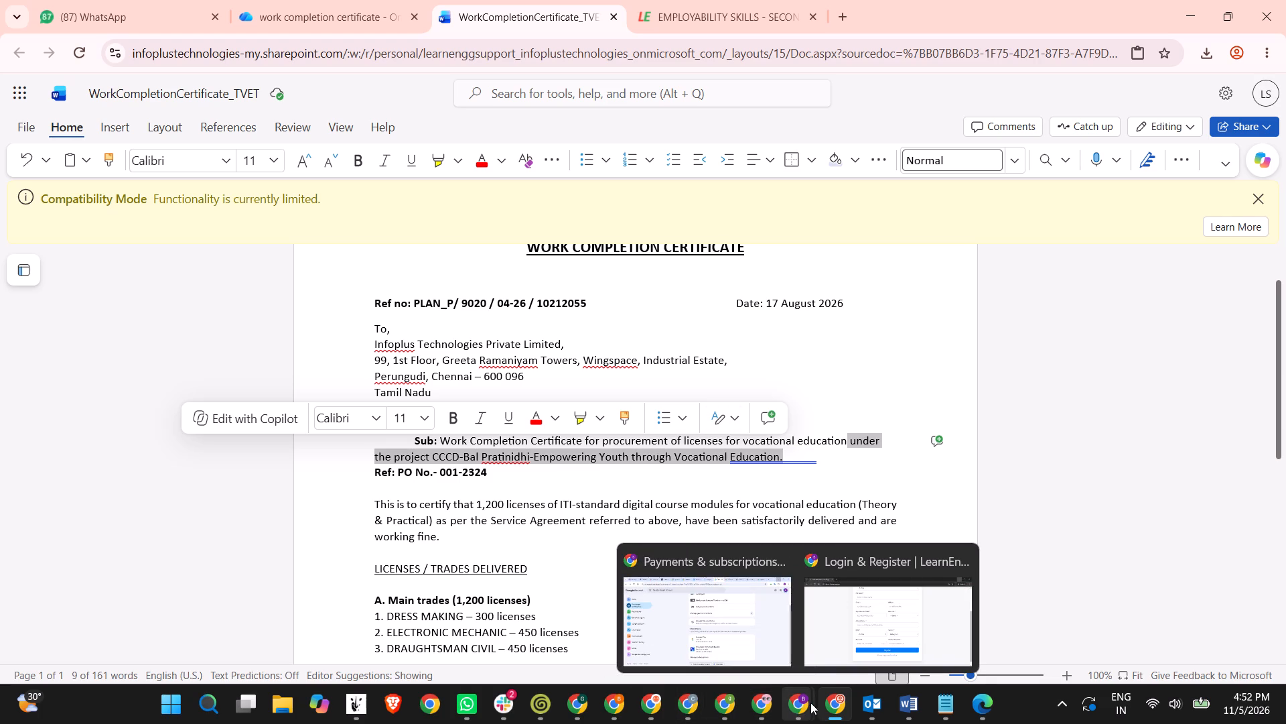
{"action": "left_click", "coordinate": [972, 704]}
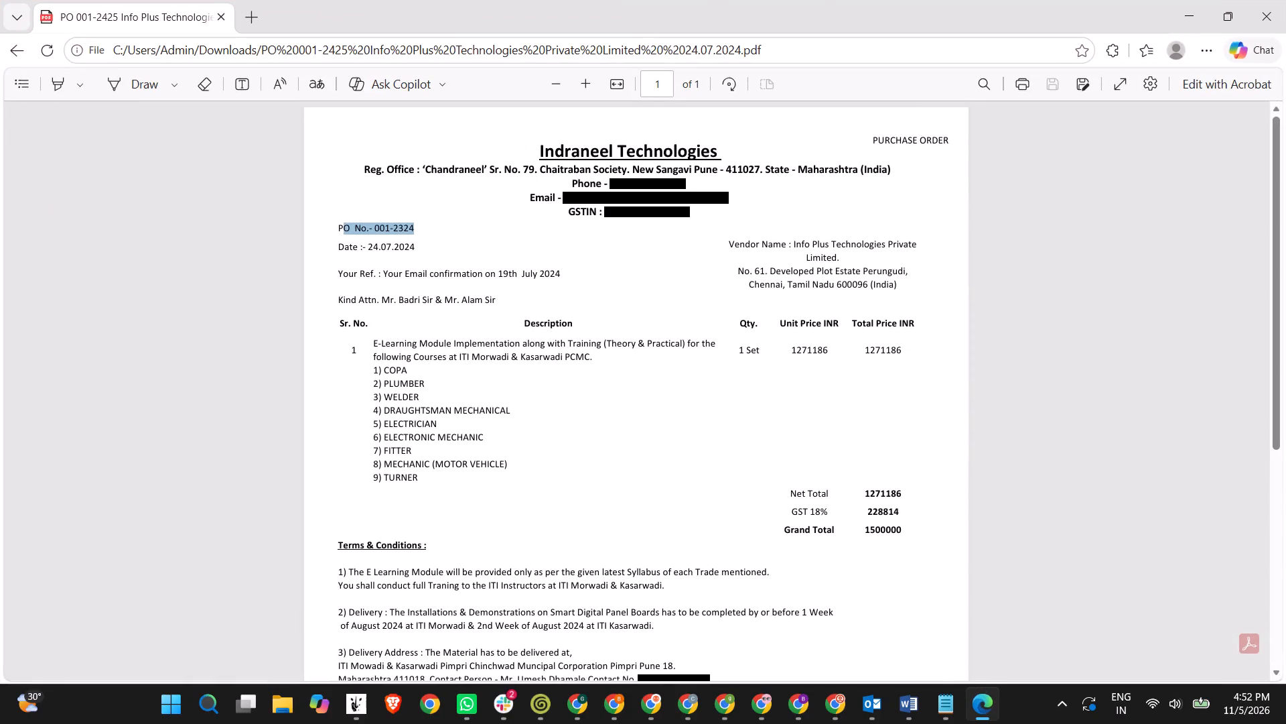
{"action": "left_click_drag", "start_coordinate": [372, 339], "coordinate": [593, 357]}
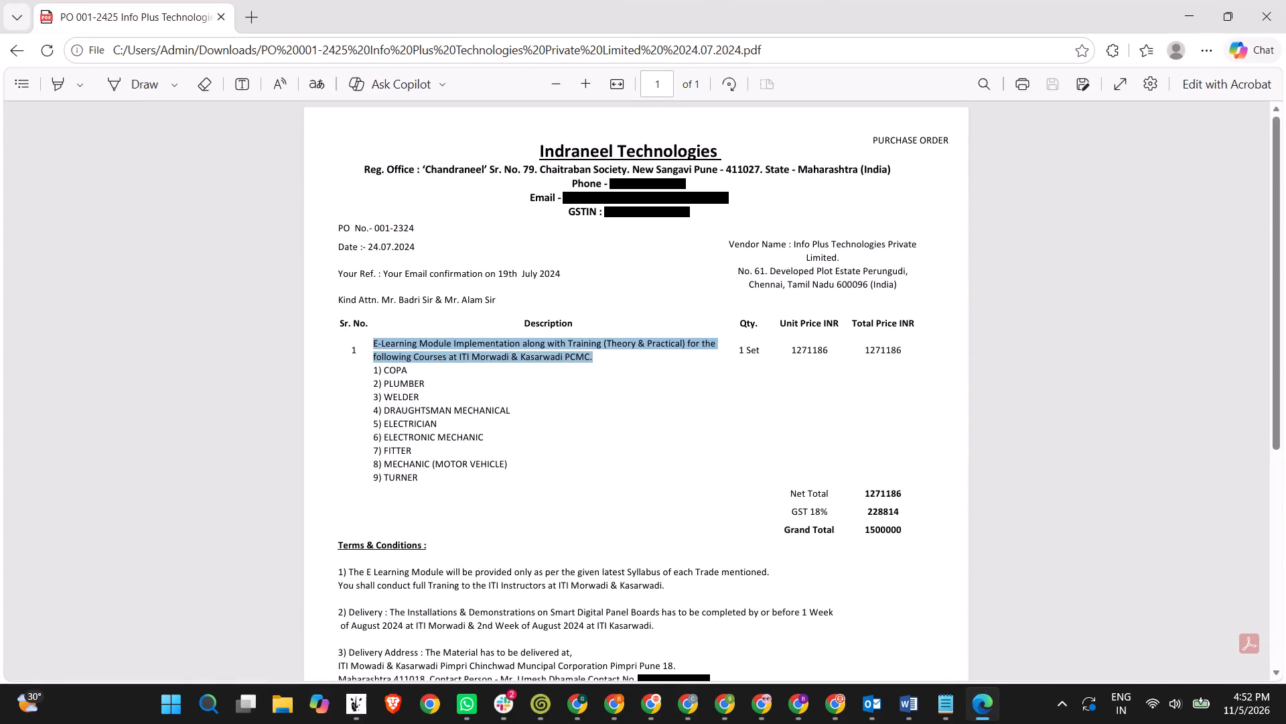
{"action": "left_click_drag", "start_coordinate": [593, 357], "coordinate": [487, 471]}
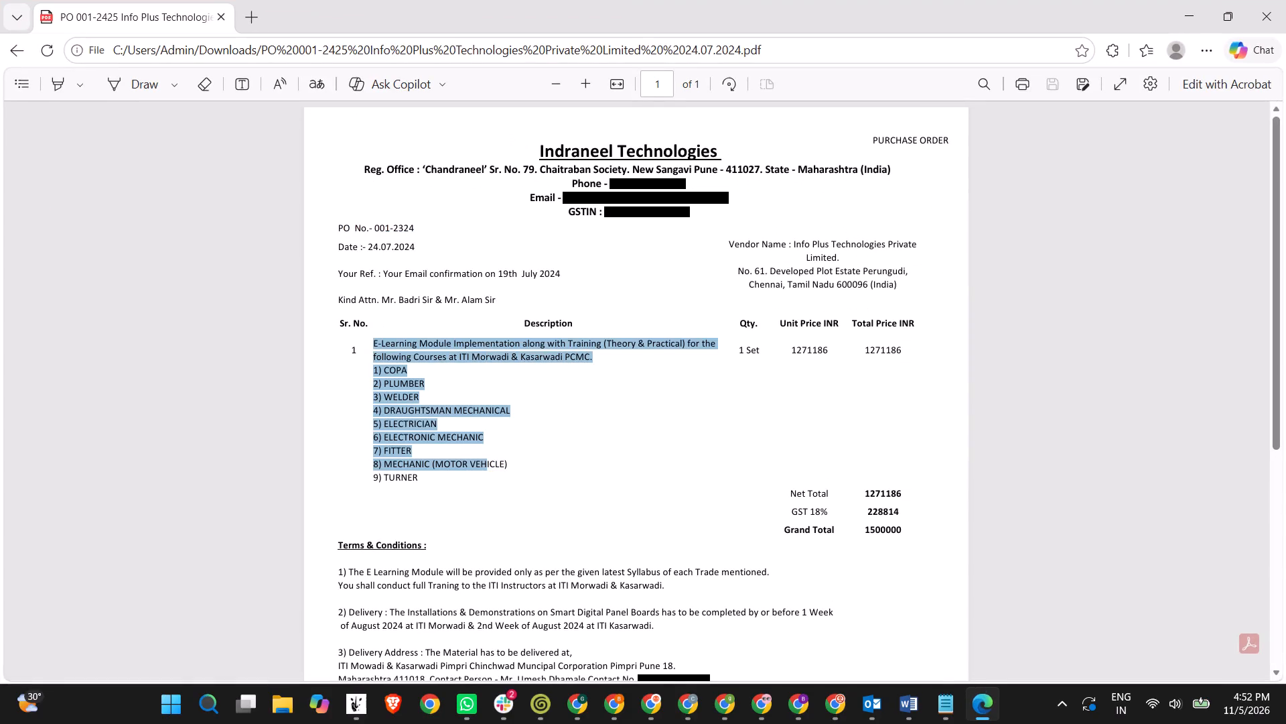
{"action": "left_click_drag", "start_coordinate": [487, 471], "coordinate": [455, 490]}
{"action": "key", "text": "shift+Right"}
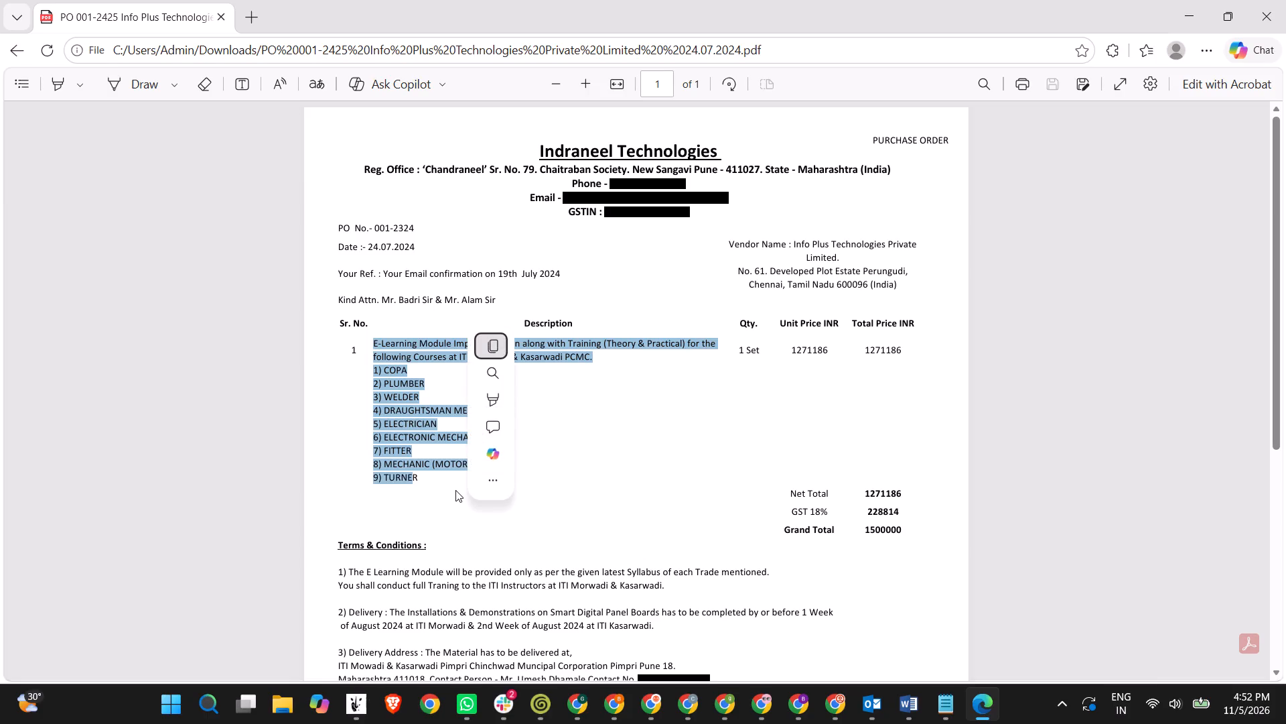
{"action": "key", "text": "shift+Right"}
{"action": "left_click", "coordinate": [420, 486]}
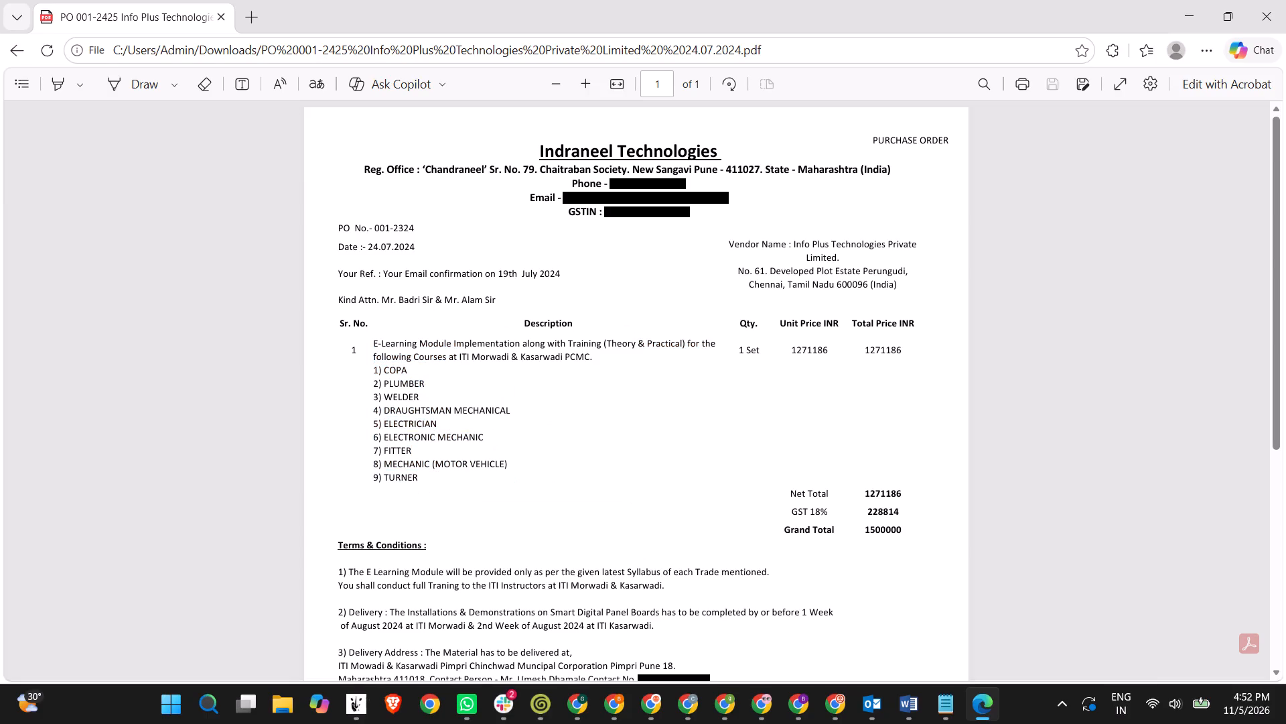
{"action": "left_click_drag", "start_coordinate": [418, 480], "coordinate": [364, 345]}
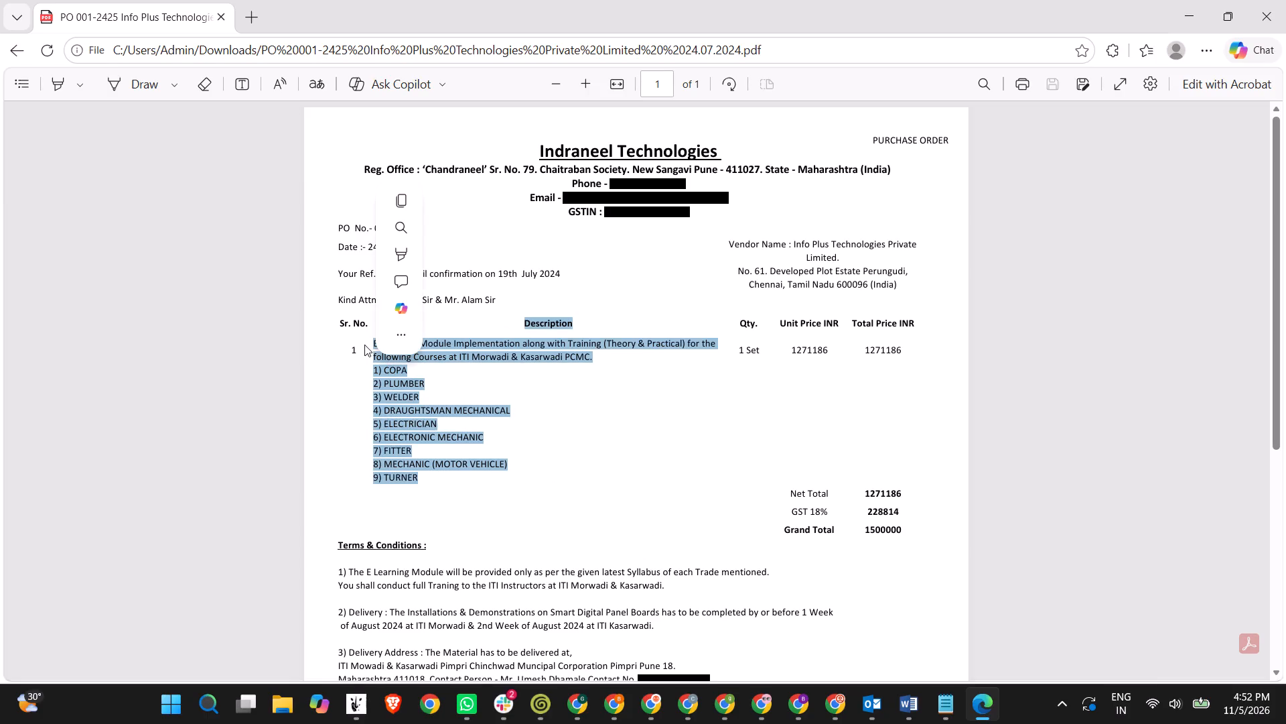
{"action": "key", "text": "shift+Down"}
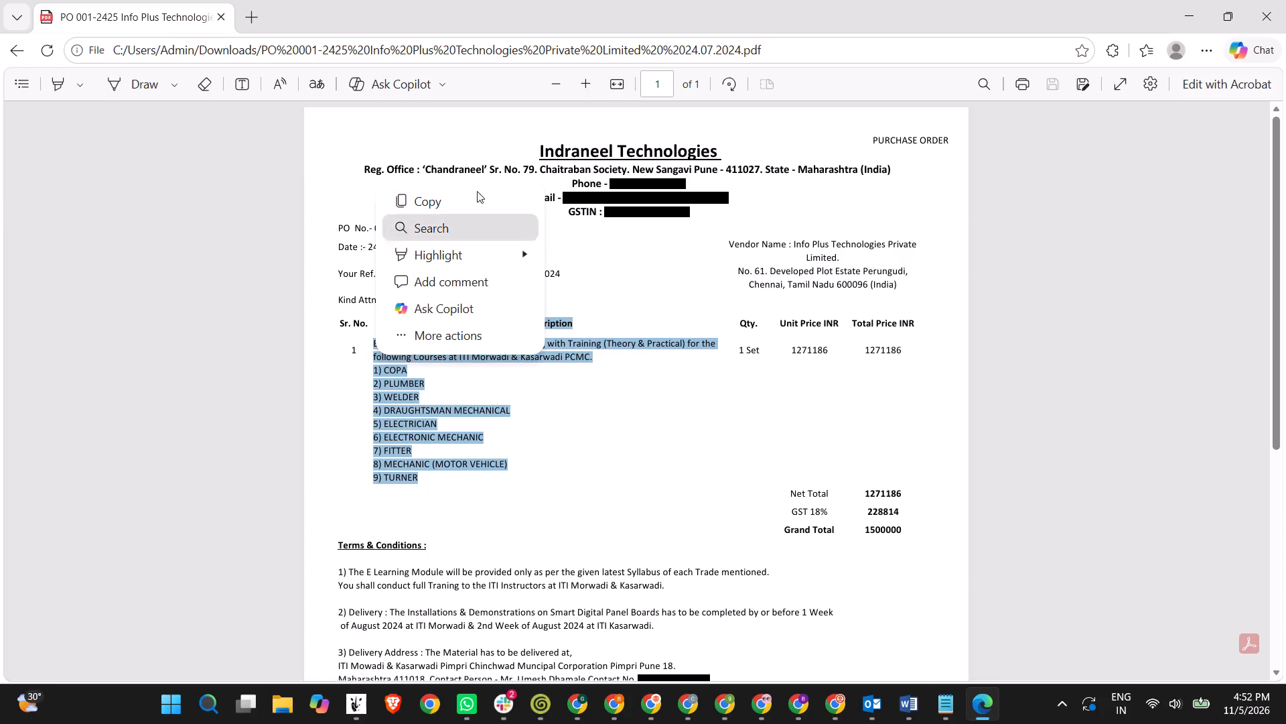
{"action": "left_click", "coordinate": [462, 202]}
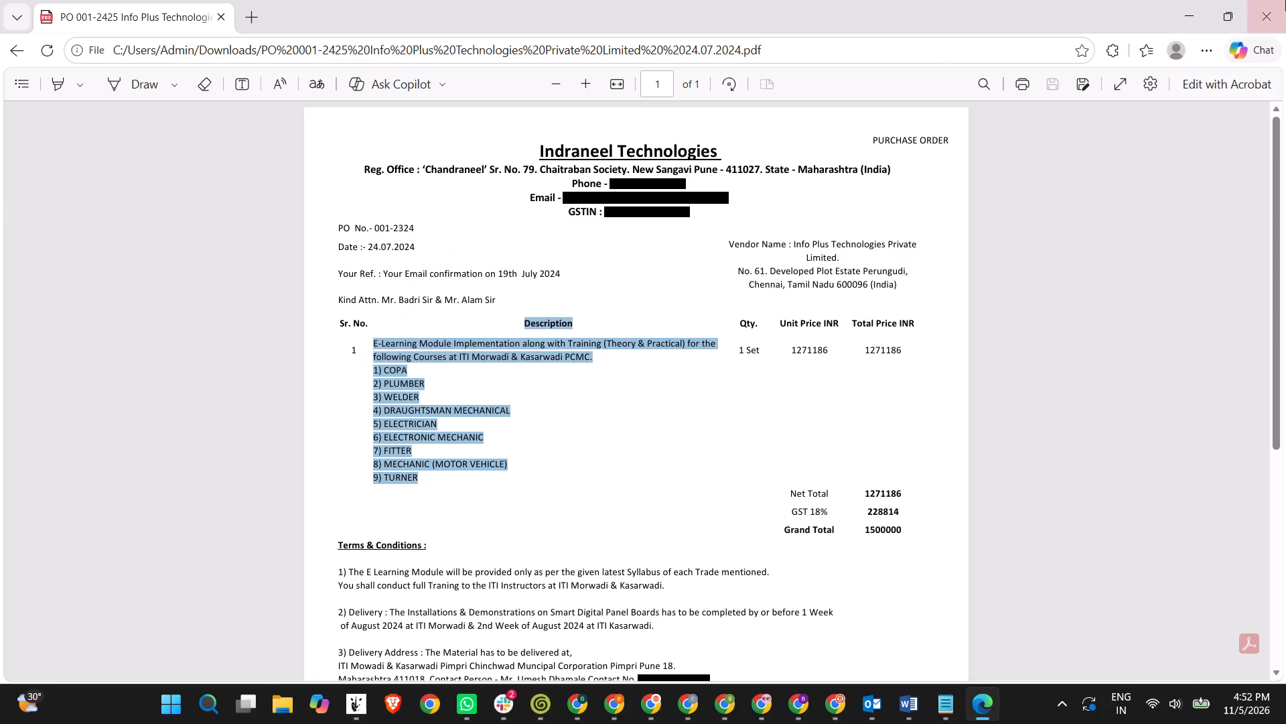
{"action": "left_click", "coordinate": [1190, 8]}
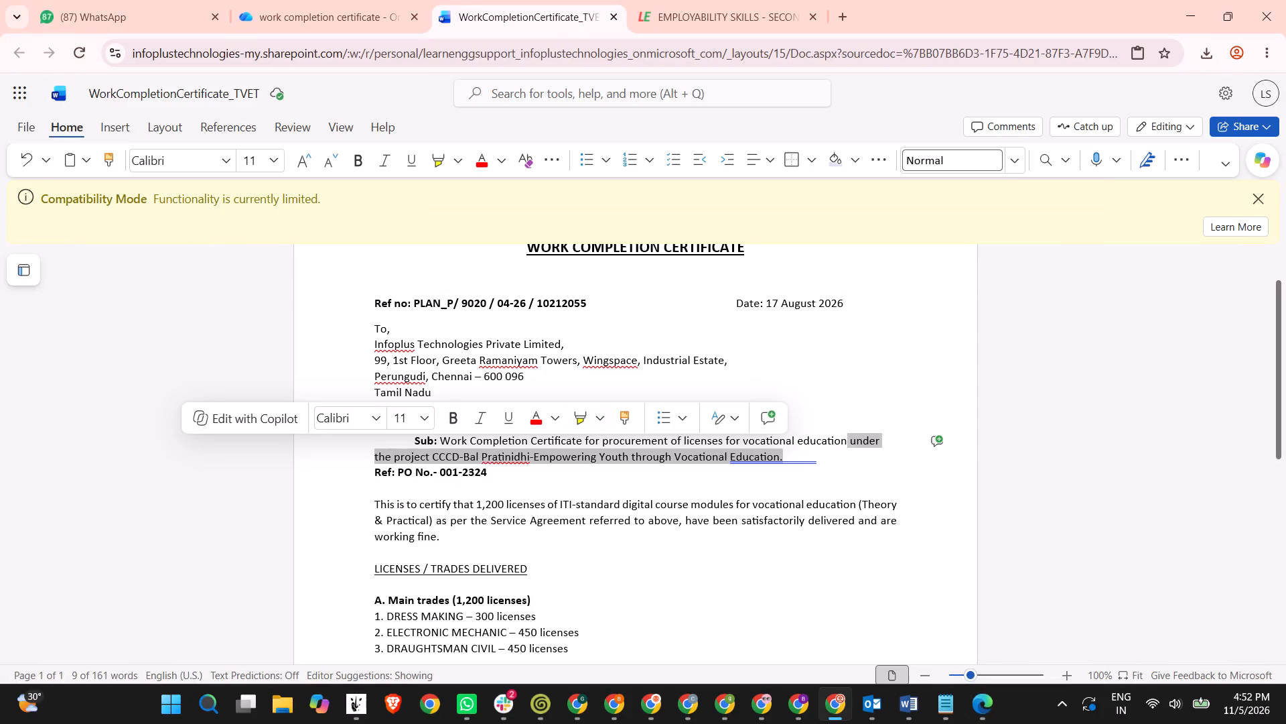
{"action": "right_click", "coordinate": [565, 457]}
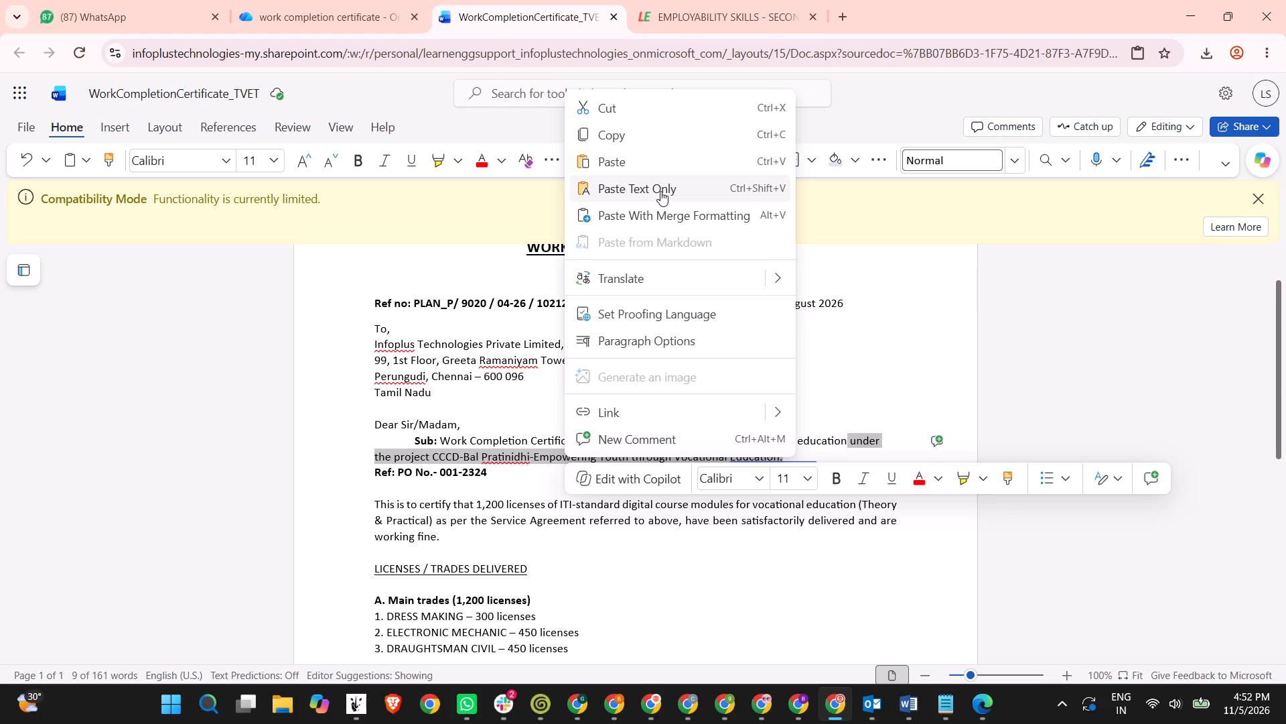
{"action": "left_click", "coordinate": [660, 191]}
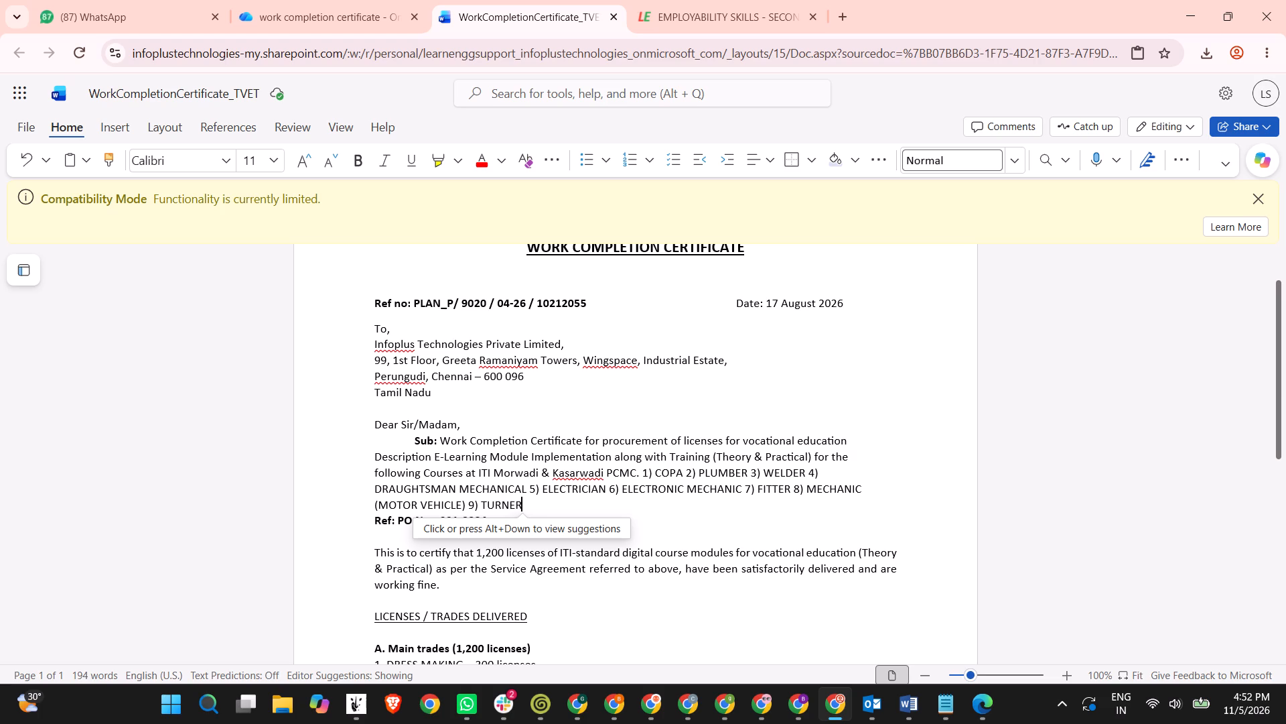
Replace "following Courses" in the subject paragraph with "9 Trades".
{"action": "left_click_drag", "start_coordinate": [461, 474], "coordinate": [374, 467]}
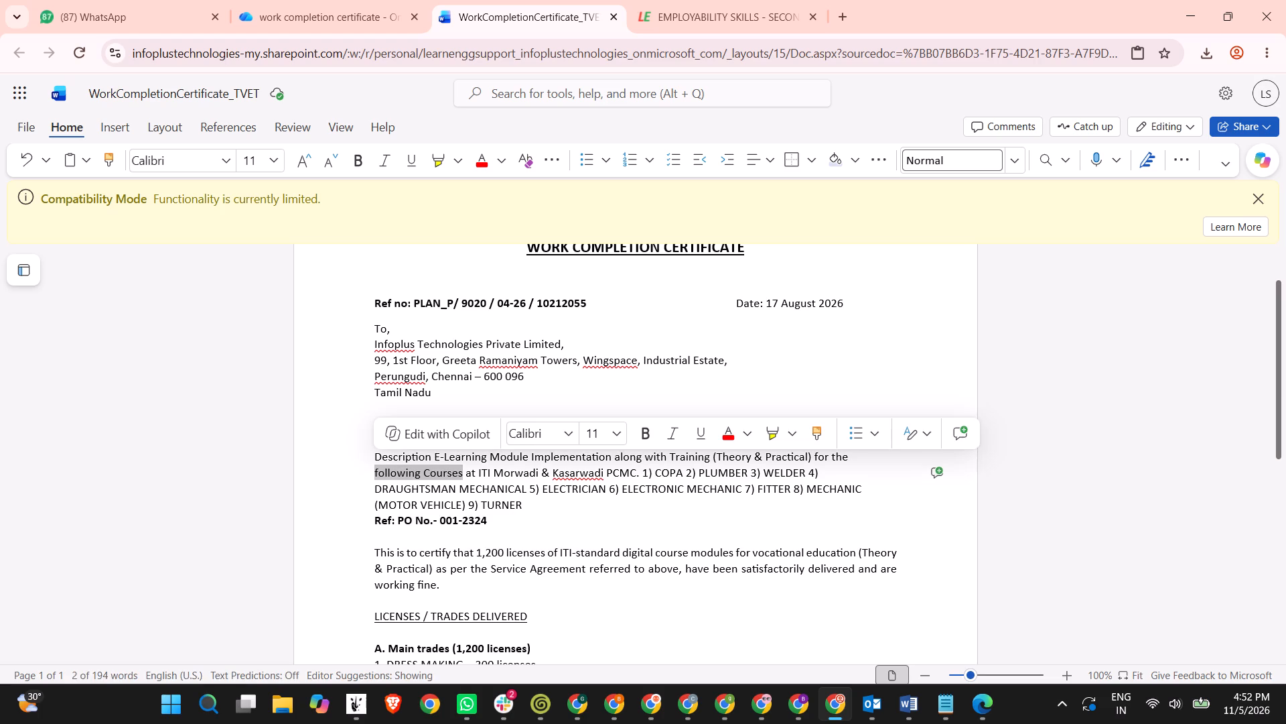
{"action": "type", "text": "9 Trades"}
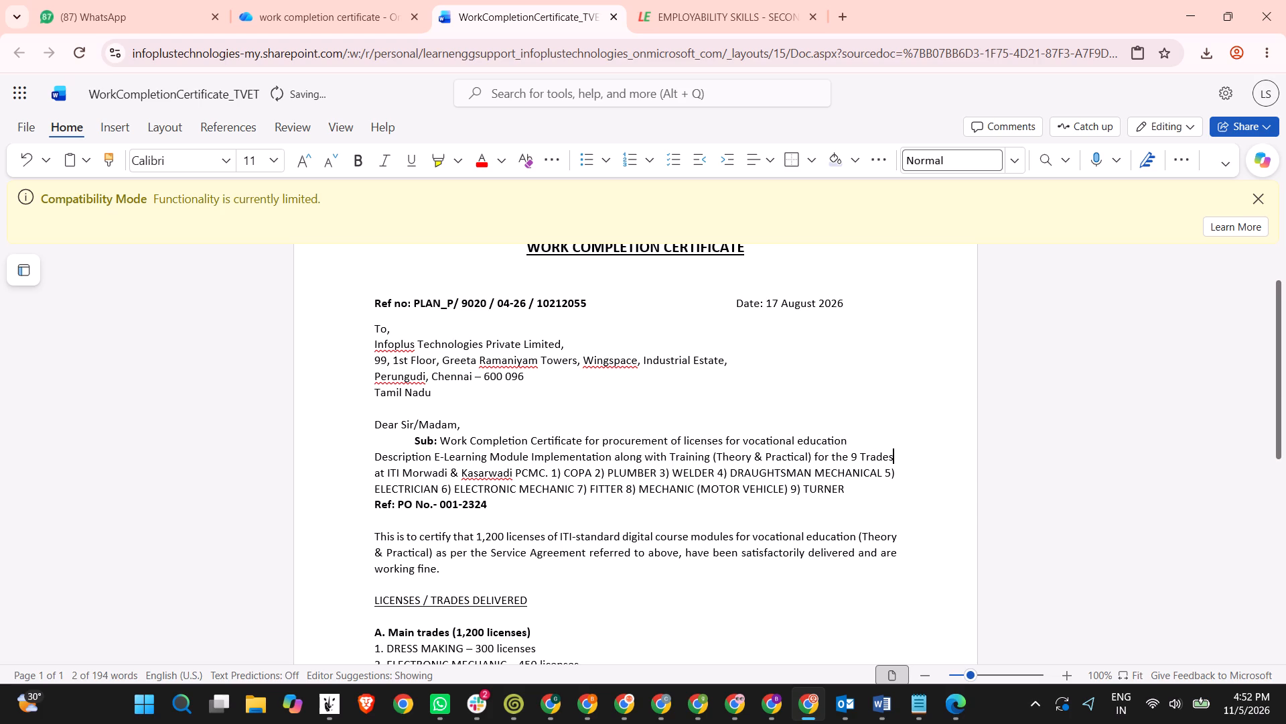
Insert "PCMC" before "ITI Morwadi" in the subject paragraph.
{"action": "left_click", "coordinate": [384, 470]}
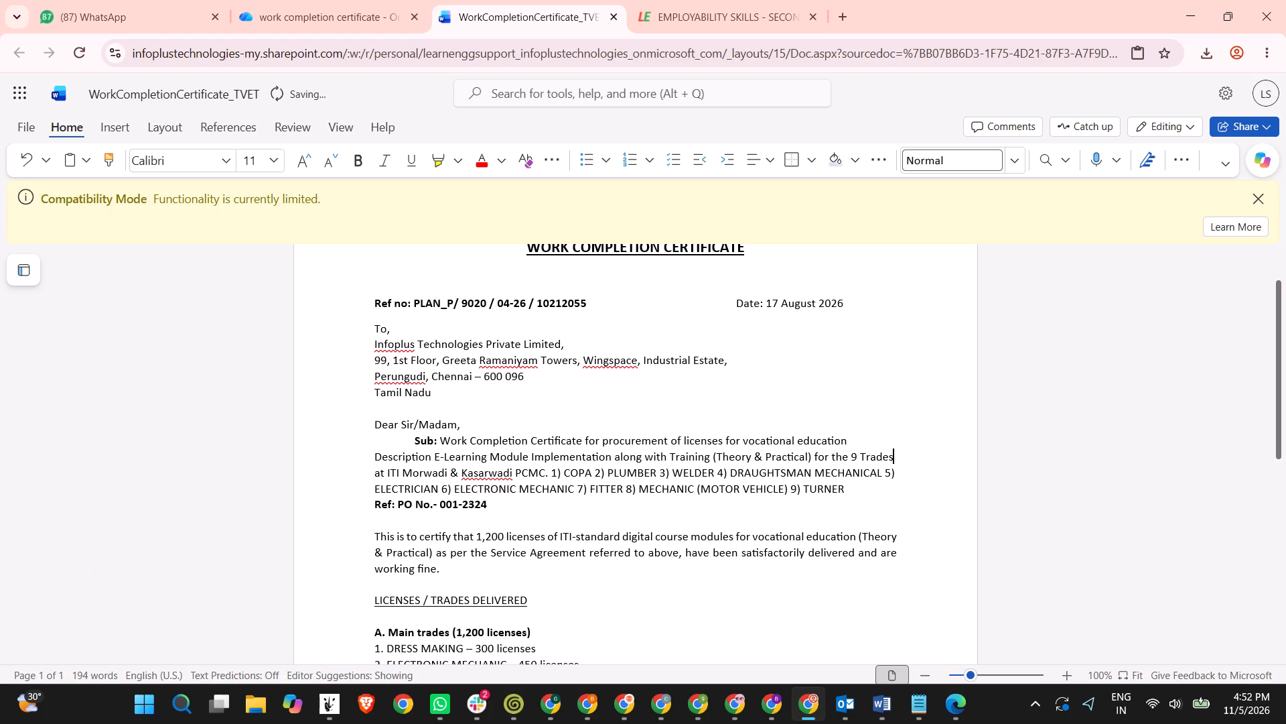
{"action": "key", "text": "space"}
{"action": "type", "text": "PCMC"}
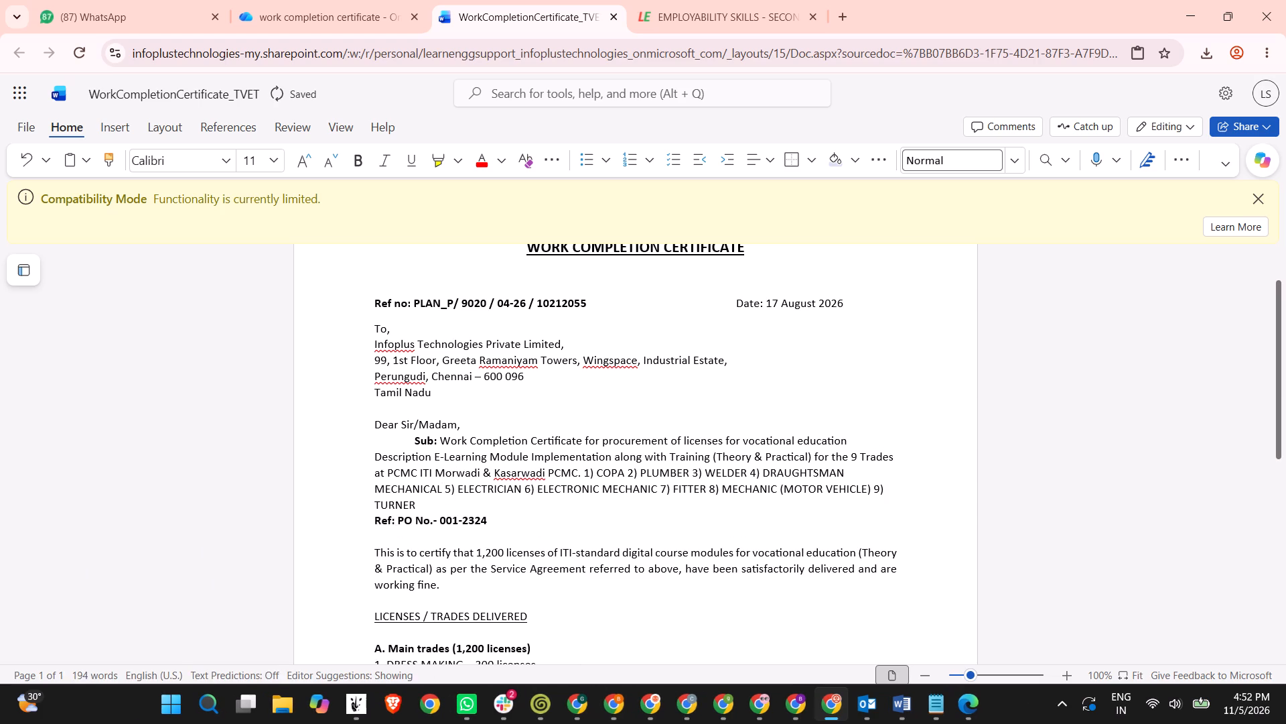
Delete "PCMC" before "ITI Morwadi" in the subject paragraph.
{"action": "left_click_drag", "start_coordinate": [550, 475], "coordinate": [553, 493]}
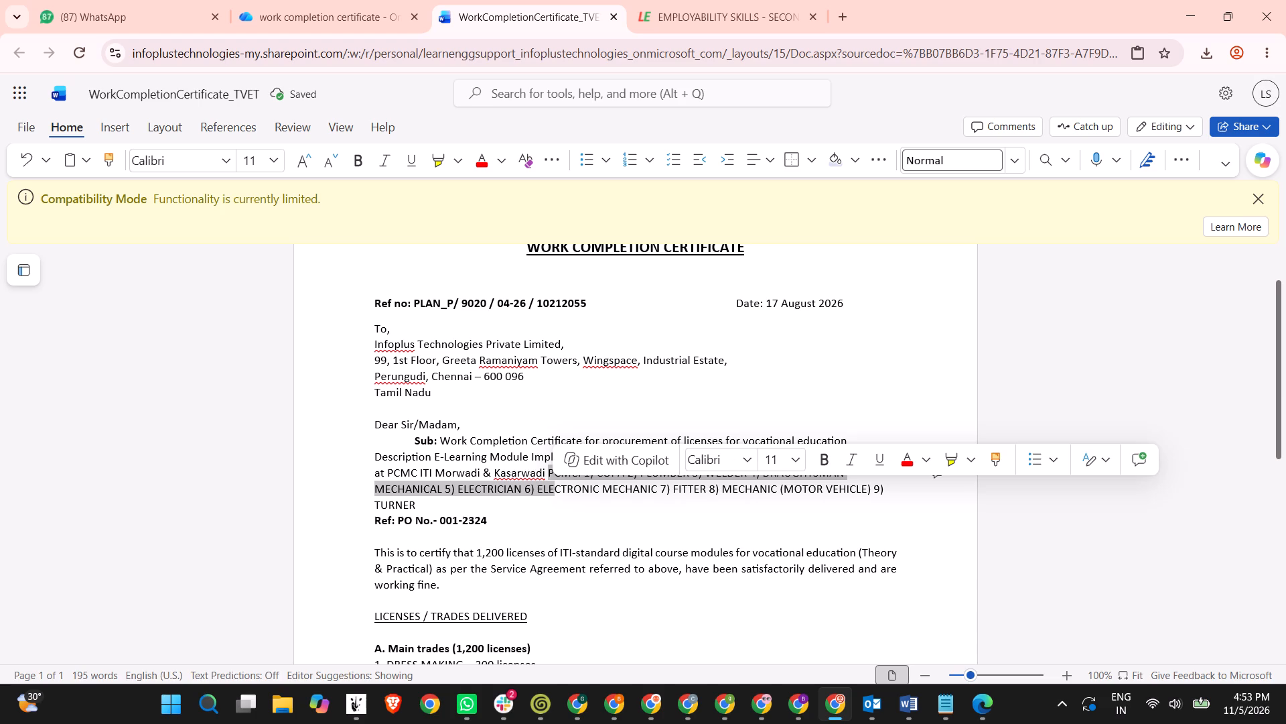
{"action": "key", "text": "Up"}
{"action": "left_click", "coordinate": [418, 467]}
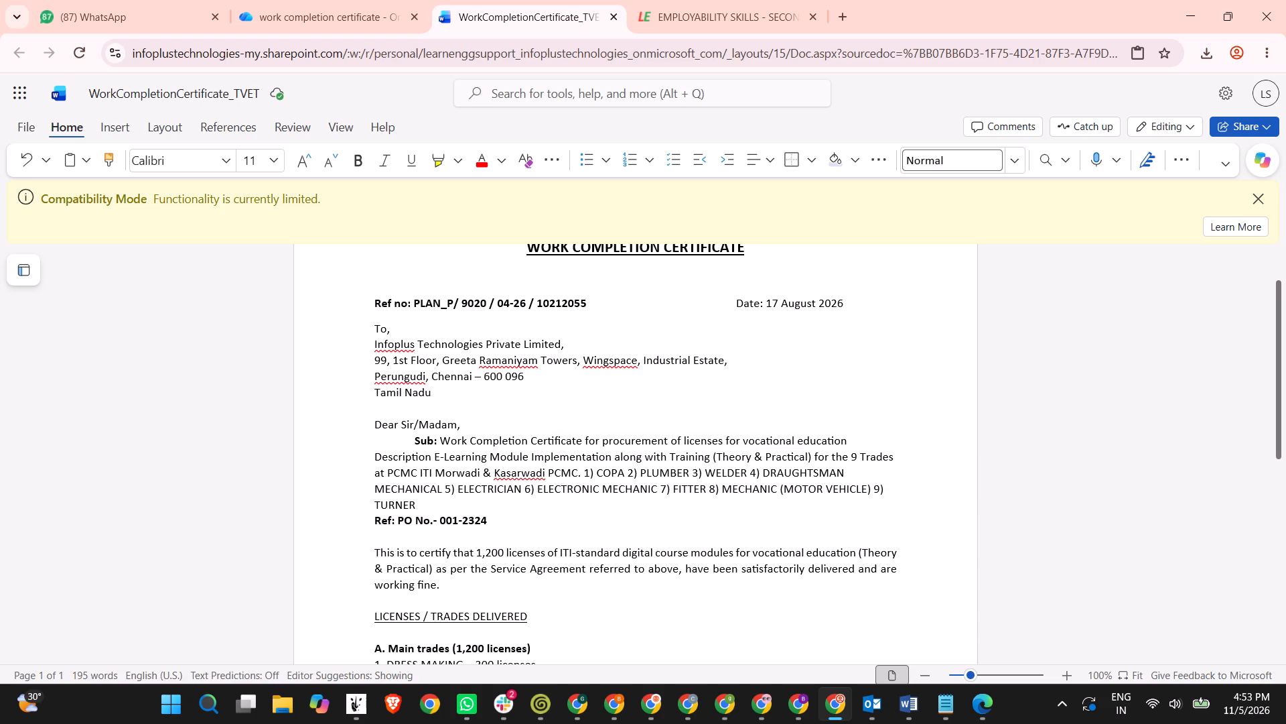
{"action": "key", "text": "BackSpace"}
{"action": "key", "text": "BackSpace"}
{"action": "key", "text": "BackSpace"}
{"action": "key", "text": "BackSpace"}
{"action": "key", "text": "BackSpace"}
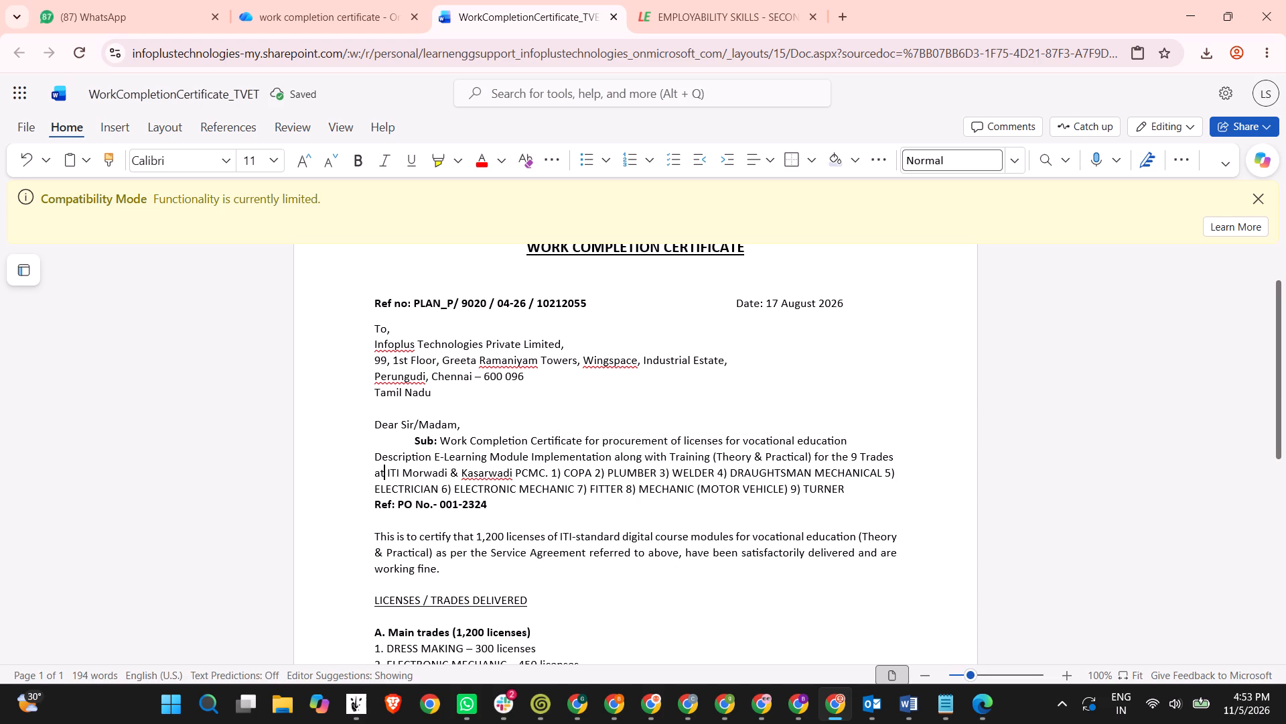
Copy the nine-trade list from the subject paragraph and paste it over the old trades and license counts under "LICENSES / TRADES DELIVERED".
{"action": "left_click_drag", "start_coordinate": [850, 489], "coordinate": [550, 473]}
{"action": "key", "text": "ctrl+c"}
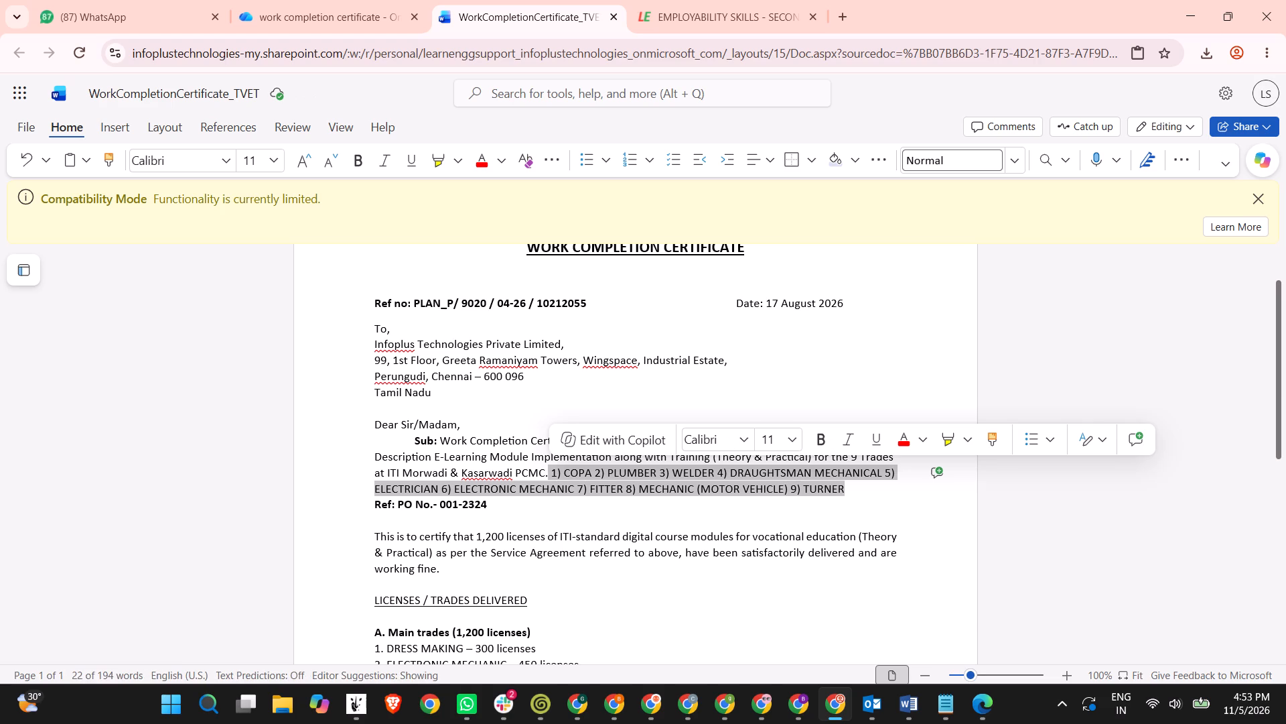
{"action": "scroll", "coordinate": [548, 592], "scroll_direction": "down", "scroll_amount": 2}
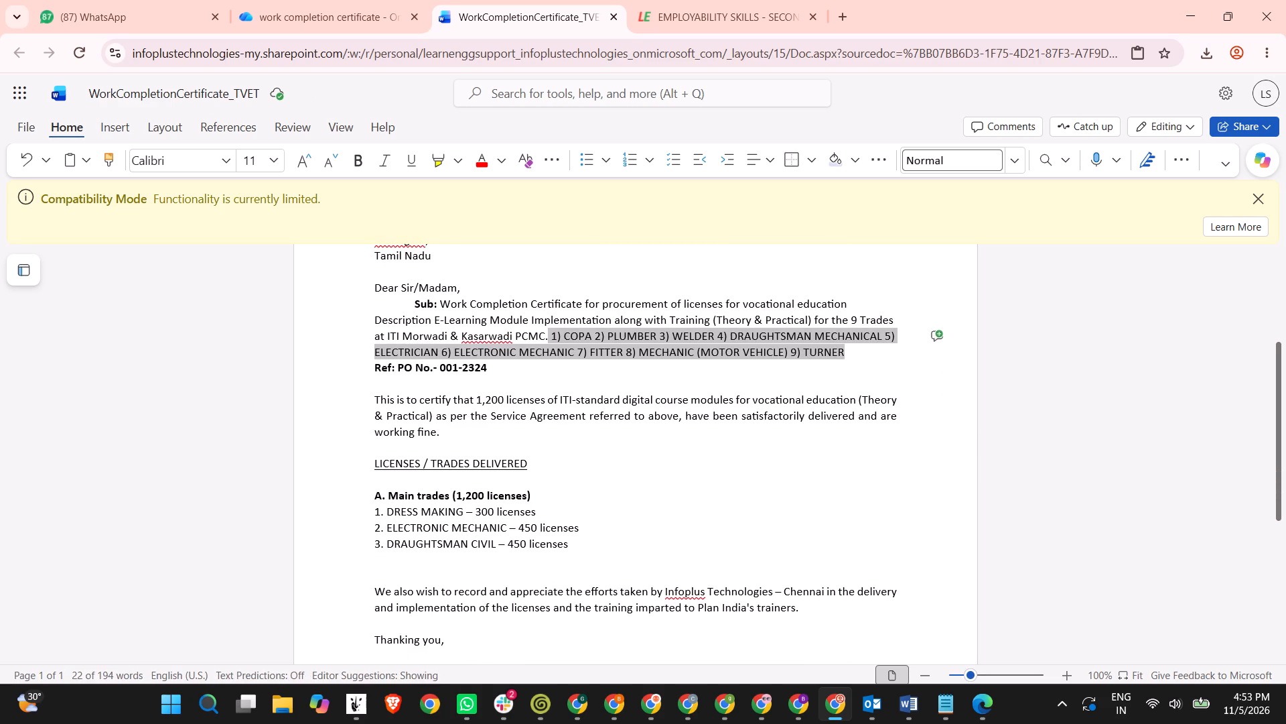
{"action": "left_click_drag", "start_coordinate": [585, 560], "coordinate": [370, 498]}
{"action": "key", "text": "ctrl+v"}
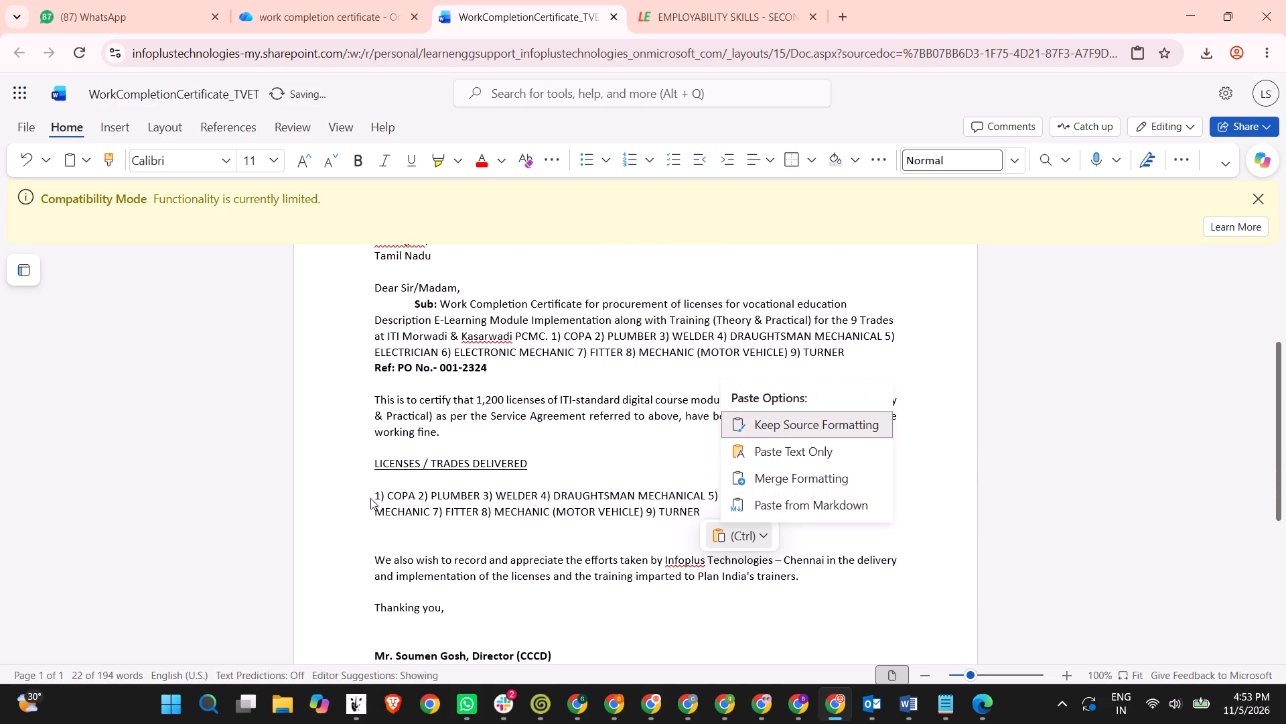
Split the pasted trades list onto separate lines, starting a new line before each of items 2) PLUMBER through 8) MECHANIC (MOTOR VEHICLE).
{"action": "left_click", "coordinate": [417, 489]}
{"action": "left_click", "coordinate": [417, 491]}
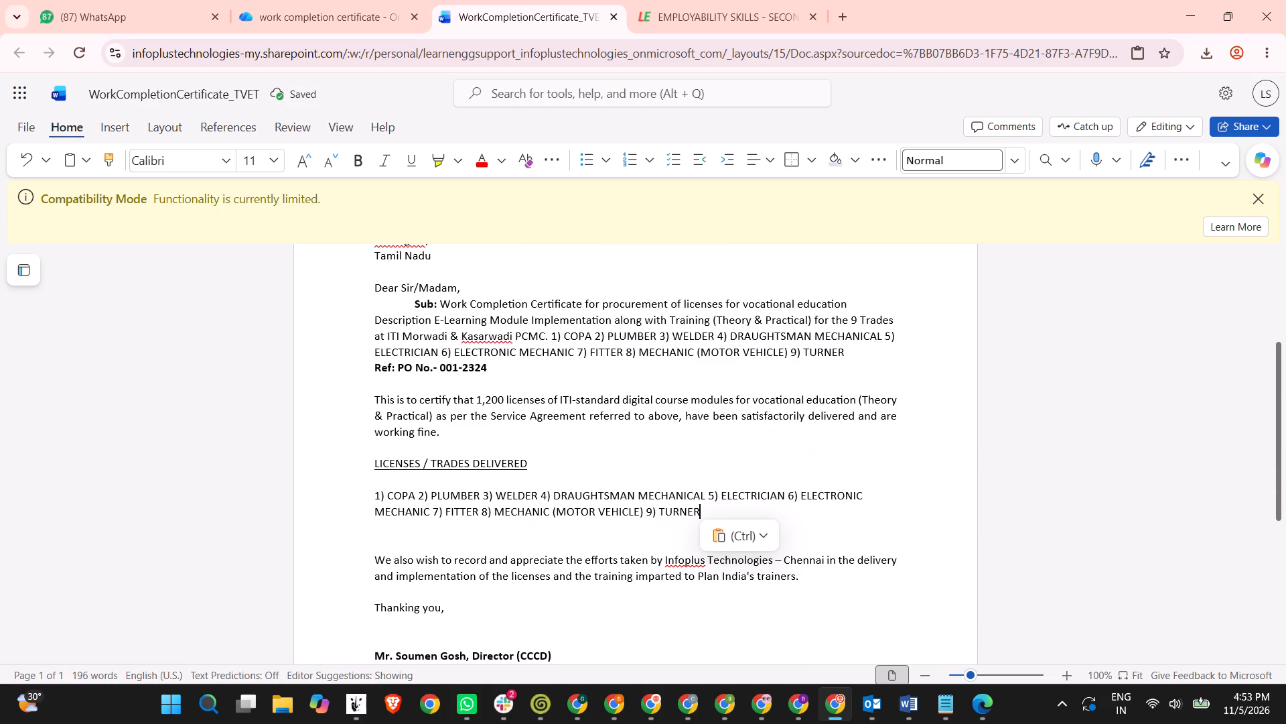
{"action": "key", "text": "Return"}
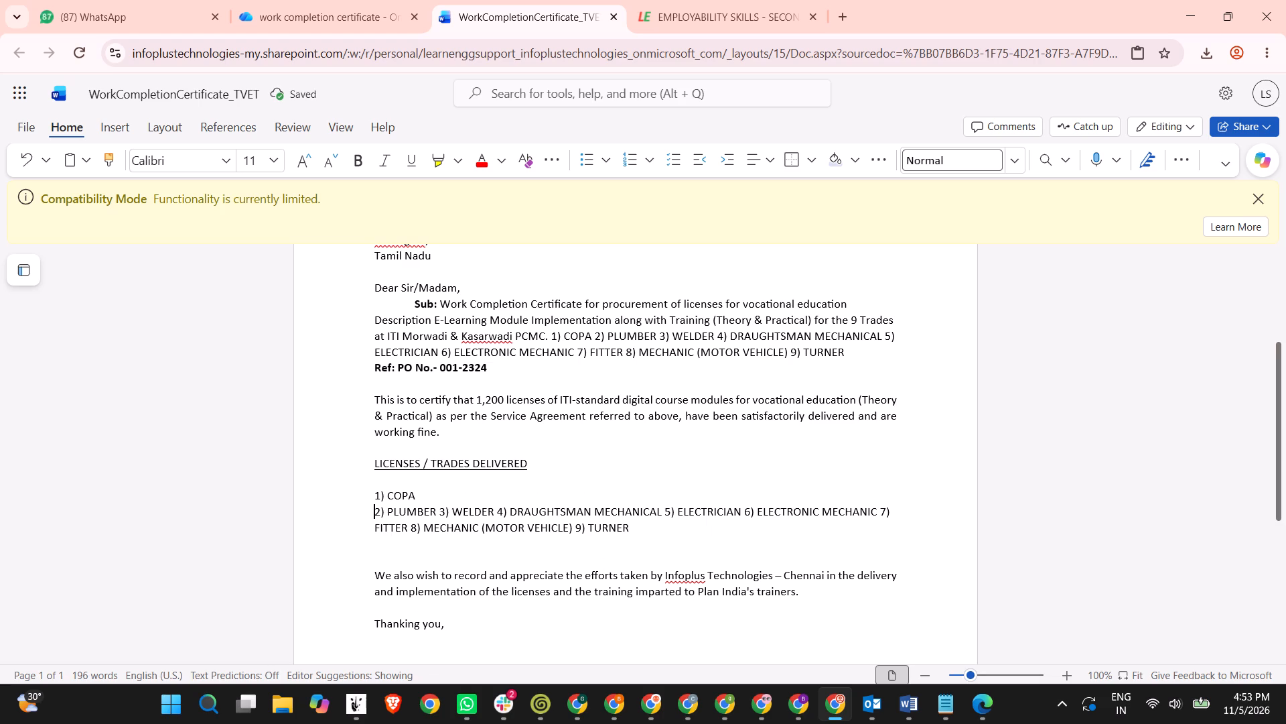
{"action": "left_click", "coordinate": [440, 511]}
{"action": "key", "text": "Return"}
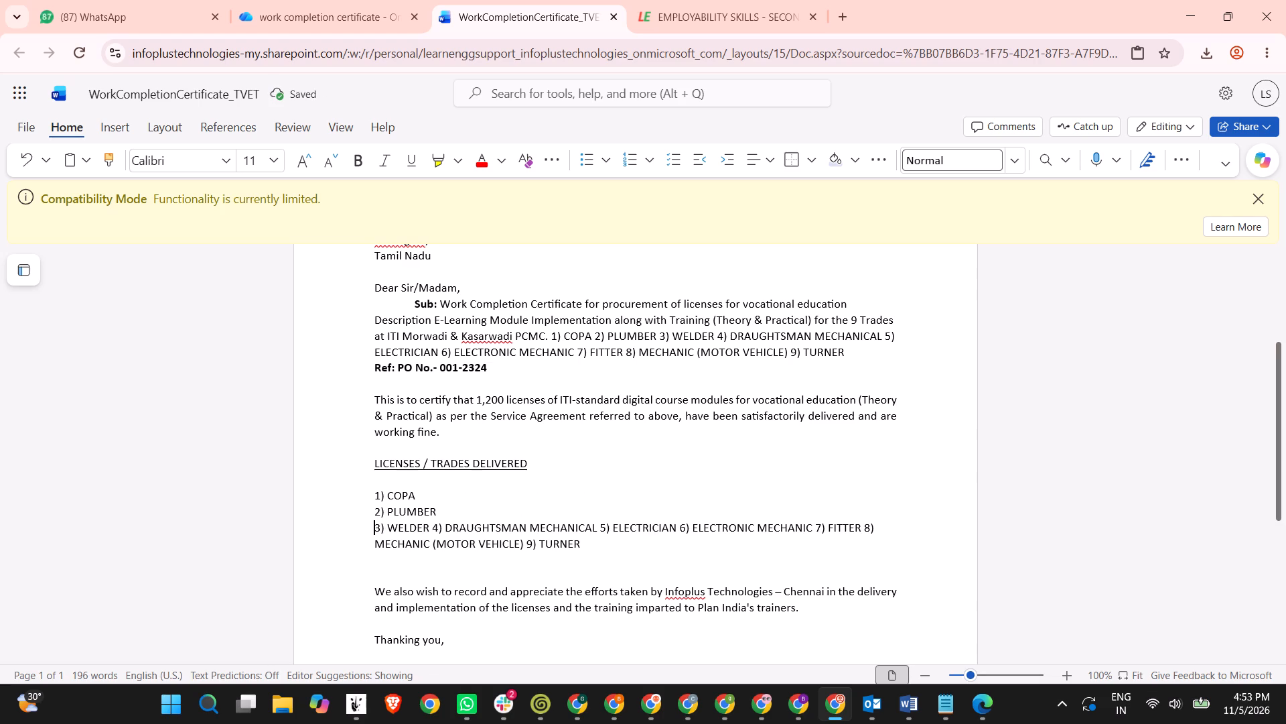
{"action": "left_click", "coordinate": [433, 525]}
{"action": "key", "text": "Return"}
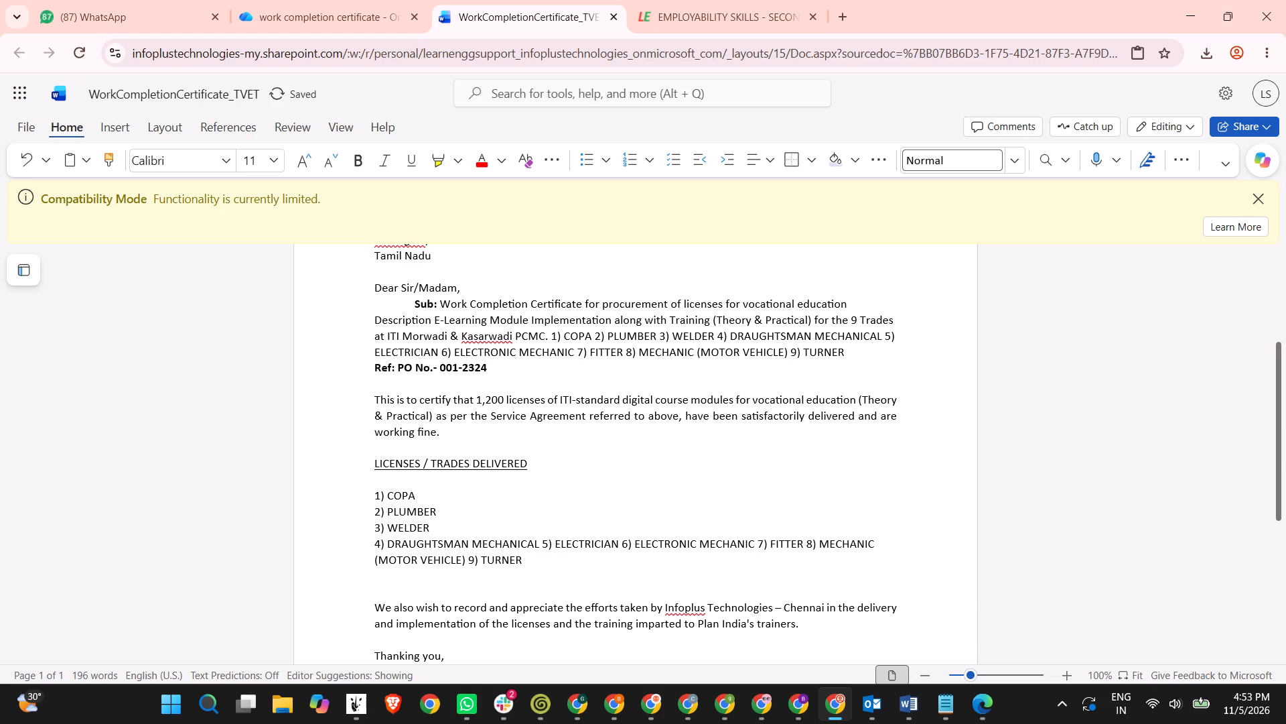
{"action": "left_click", "coordinate": [541, 547]}
{"action": "key", "text": "Return"}
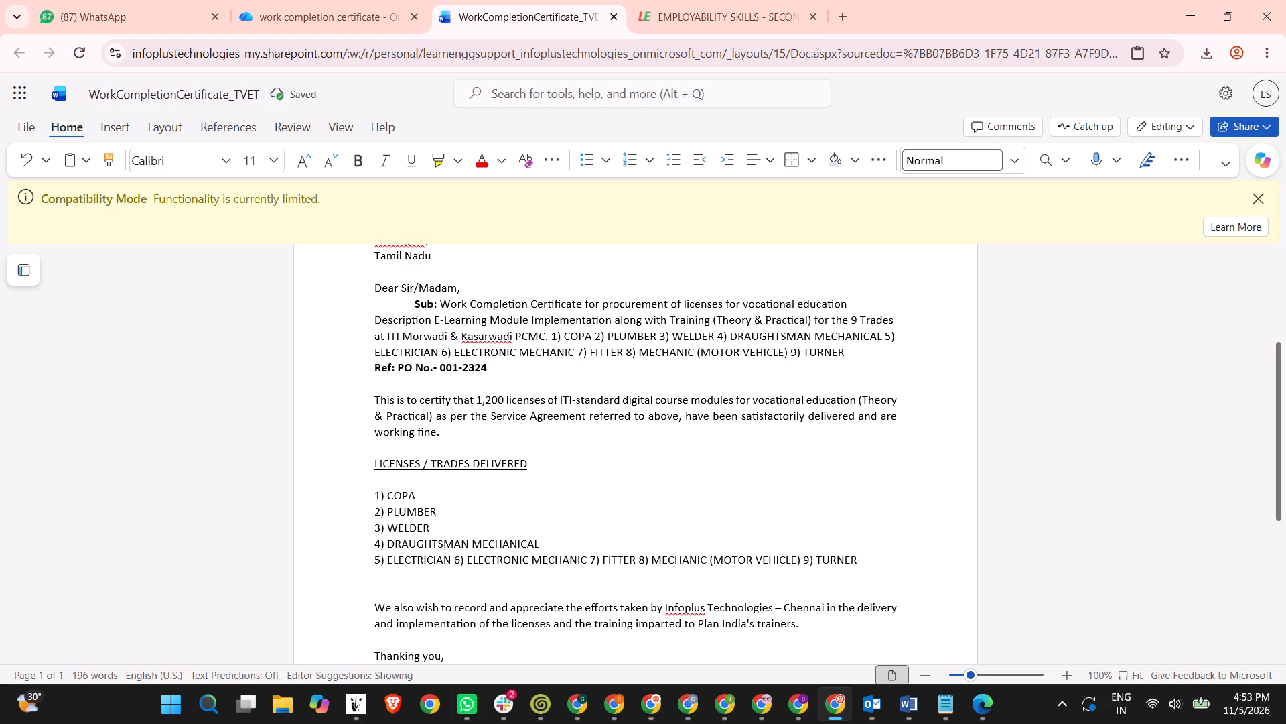
{"action": "left_click", "coordinate": [452, 558]}
{"action": "key", "text": "Right"}
{"action": "key", "text": "Return"}
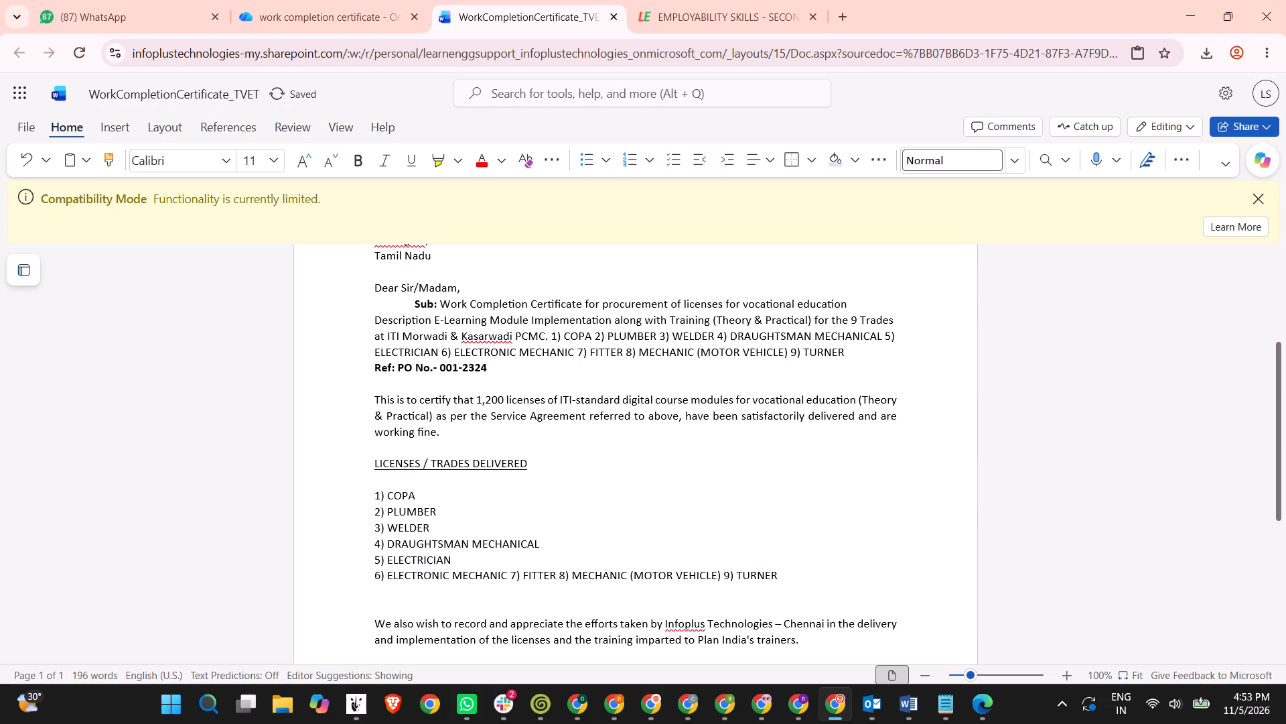
{"action": "left_click", "coordinate": [512, 576]}
{"action": "key", "text": "Return"}
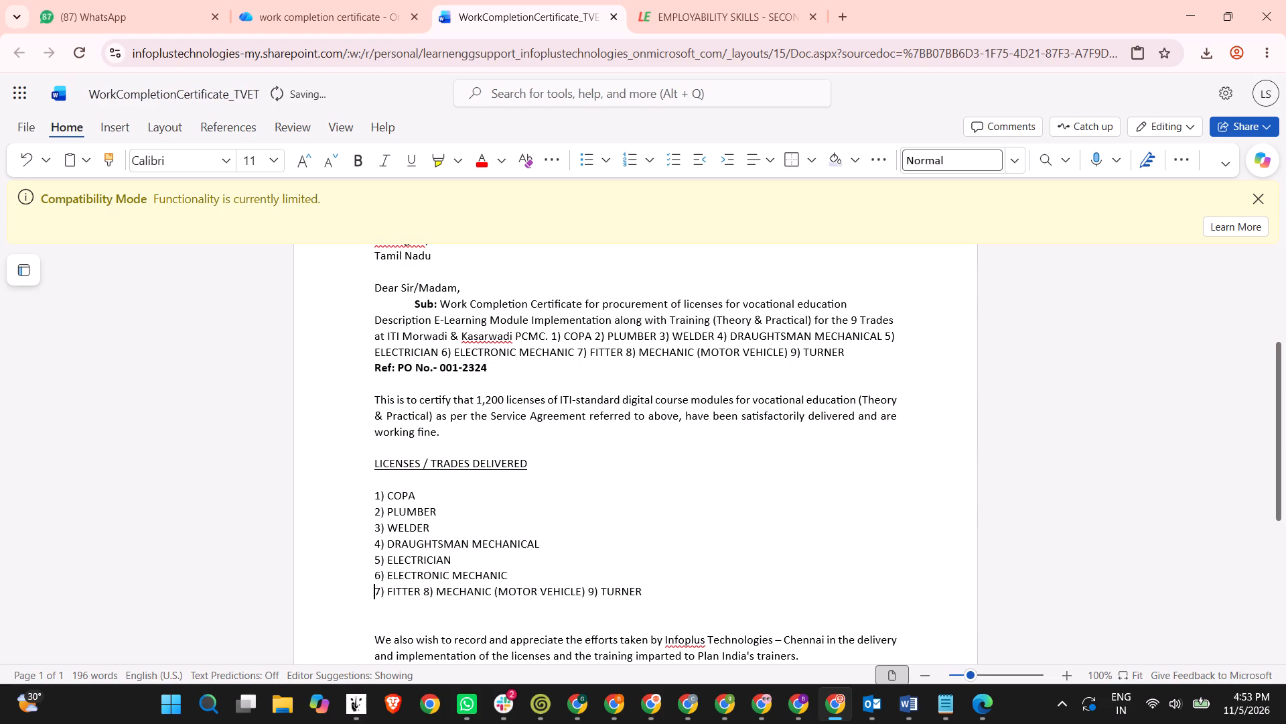
{"action": "left_click", "coordinate": [423, 593]}
{"action": "key", "text": "Return"}
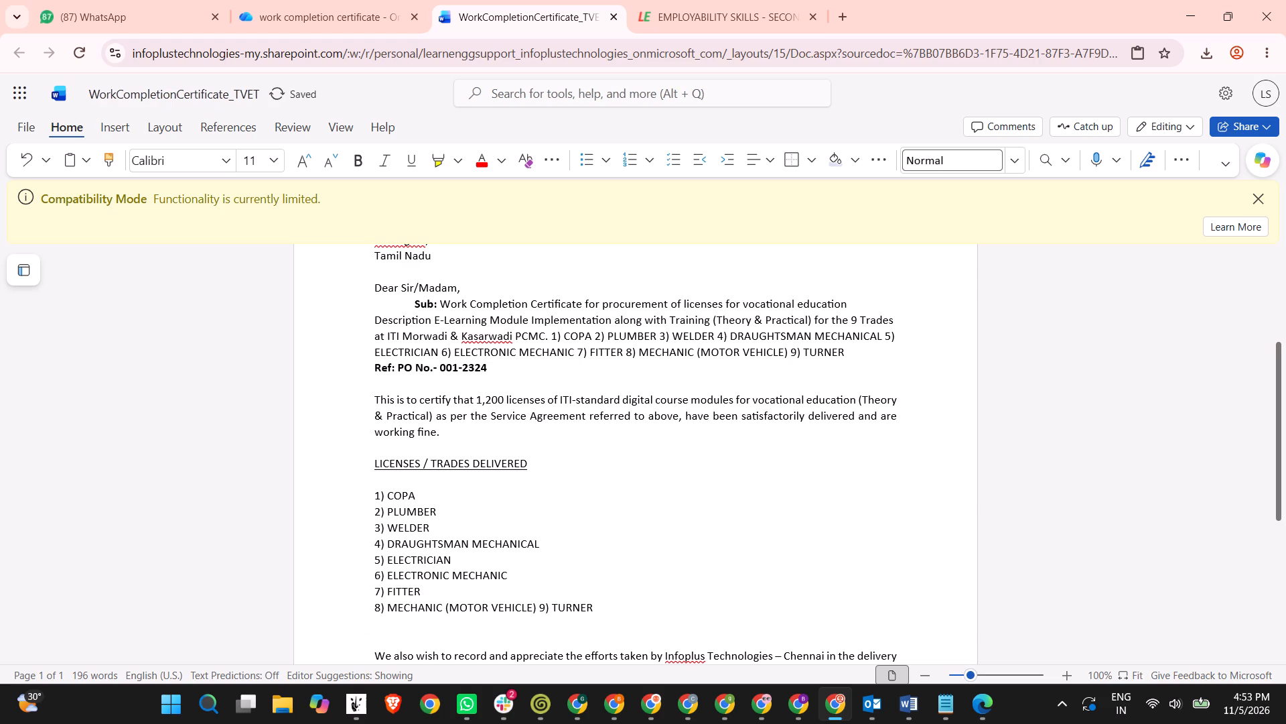
Replace "Plan India's trainers." in the closing appreciation paragraph with "ITI Morwadi & Kasarwadi PCMC".
{"action": "scroll", "coordinate": [553, 595], "scroll_direction": "down", "scroll_amount": 2}
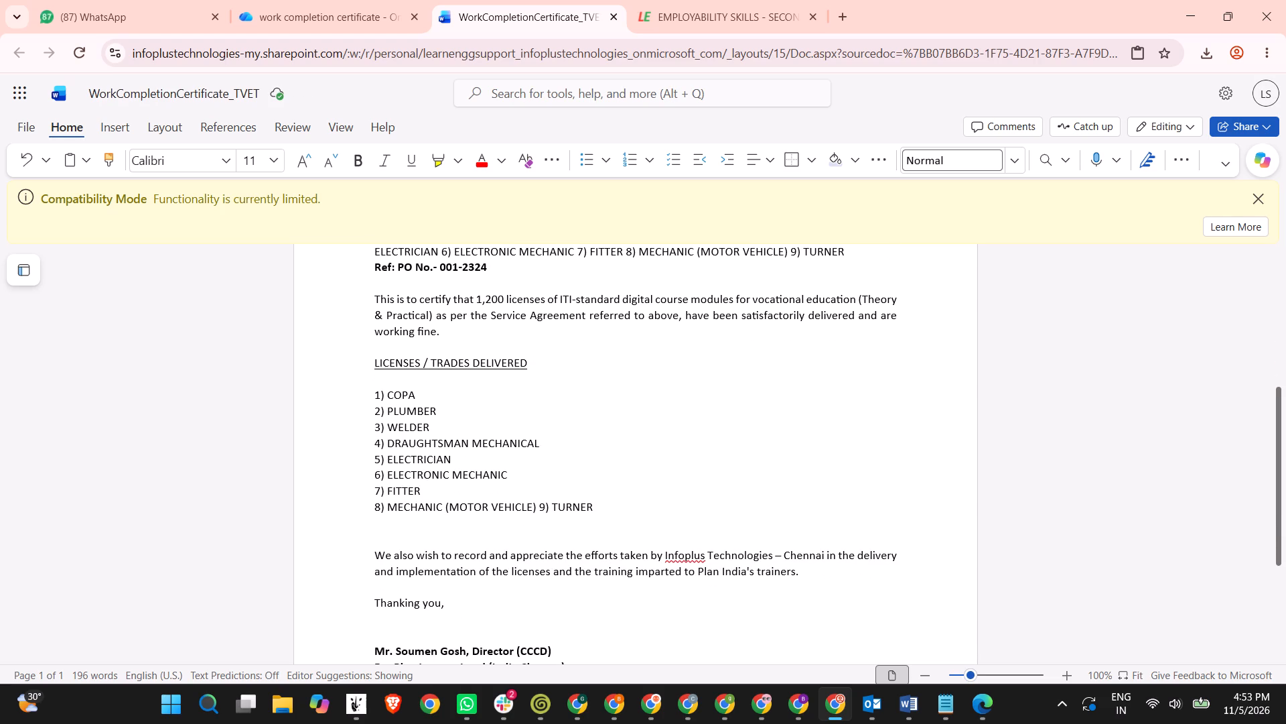
{"action": "left_click_drag", "start_coordinate": [699, 570], "coordinate": [754, 571]}
{"action": "left_click_drag", "start_coordinate": [798, 575], "coordinate": [724, 571]}
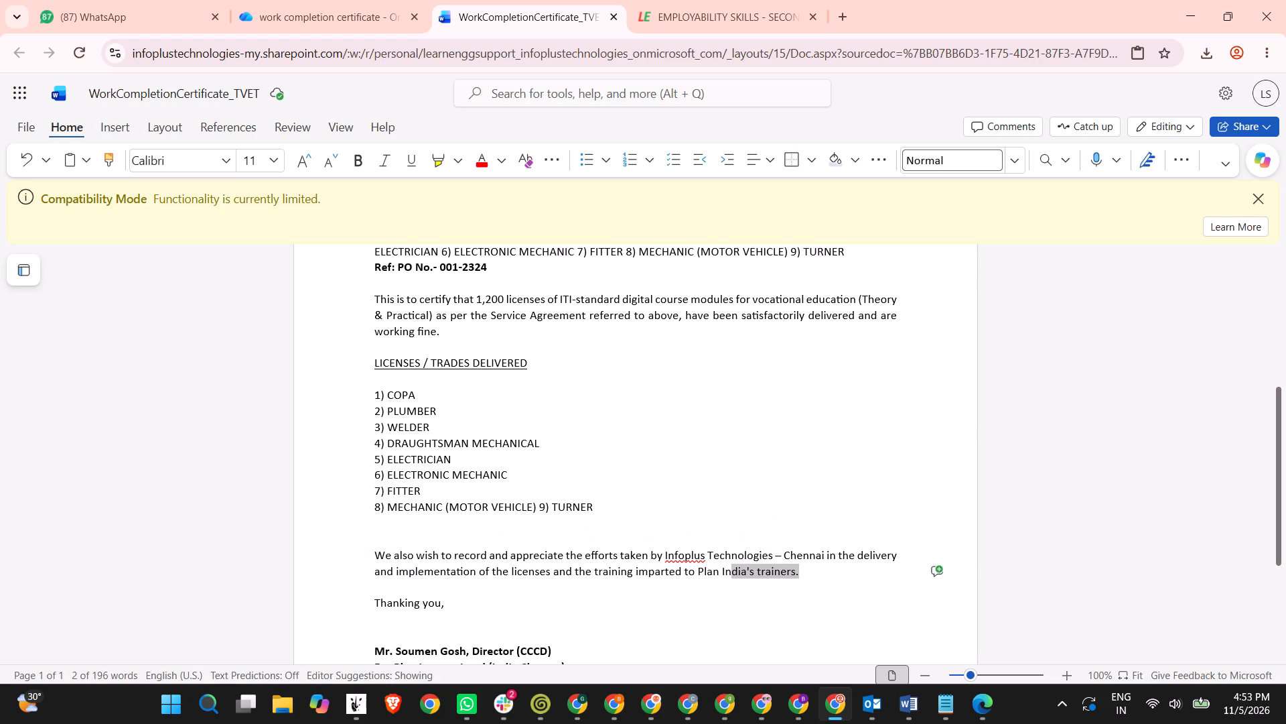
{"action": "left_click_drag", "start_coordinate": [724, 571], "coordinate": [703, 568]}
{"action": "type", "text": "CMC"}
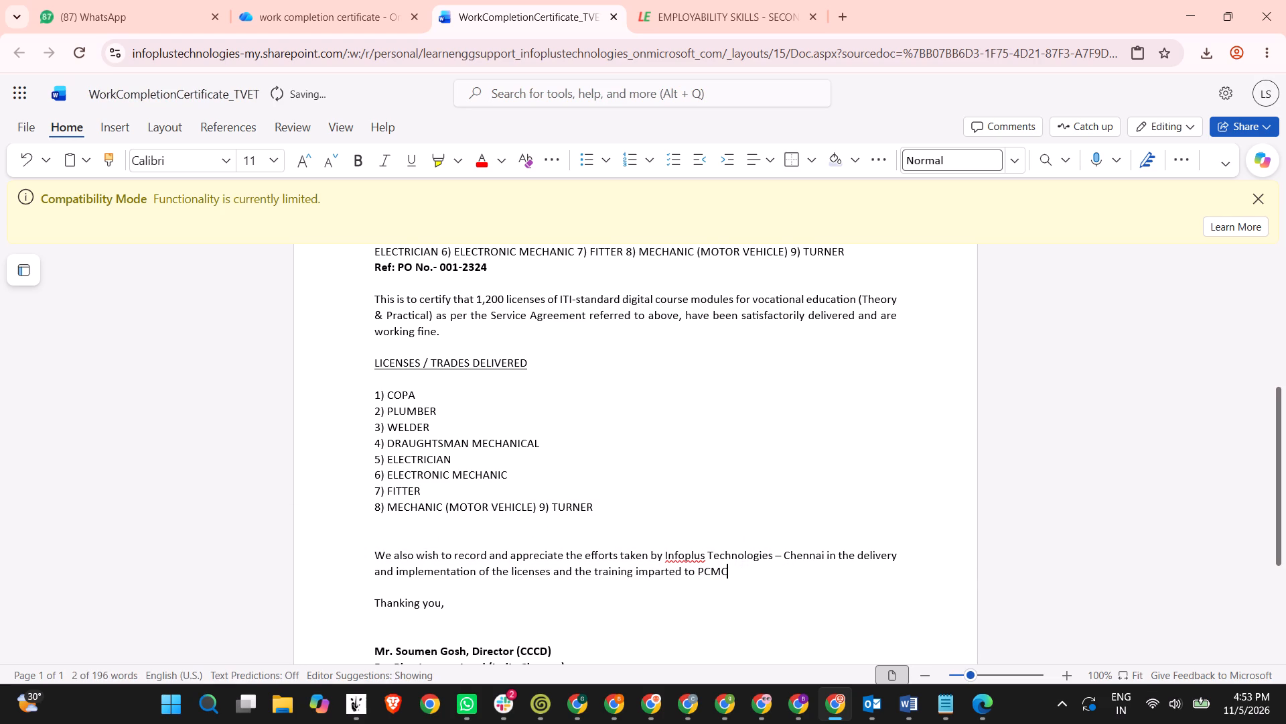
{"action": "key", "text": "BackSpace"}
{"action": "key", "text": "BackSpace"}
{"action": "key", "text": "BackSpace"}
{"action": "key", "text": "BackSpace"}
{"action": "type", "text": "IT"}
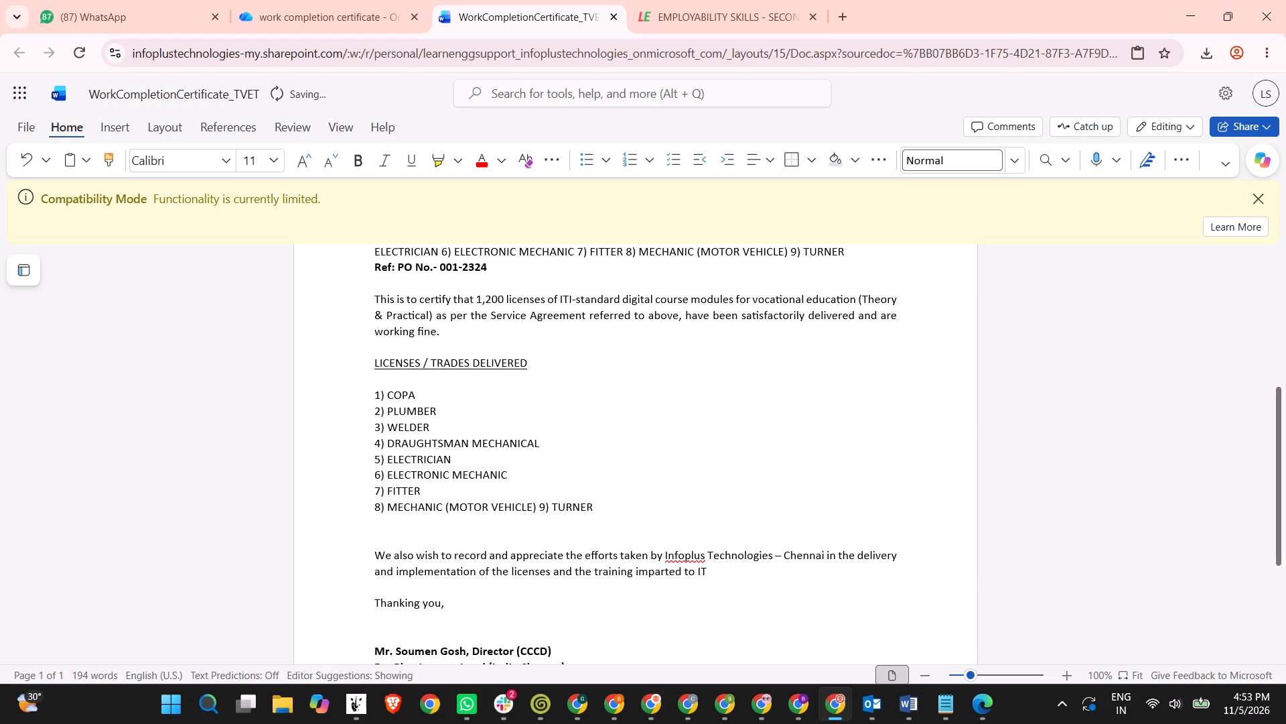
{"action": "type", "text": "I Mor"}
{"action": "scroll", "coordinate": [690, 417], "scroll_direction": "up", "scroll_amount": 1}
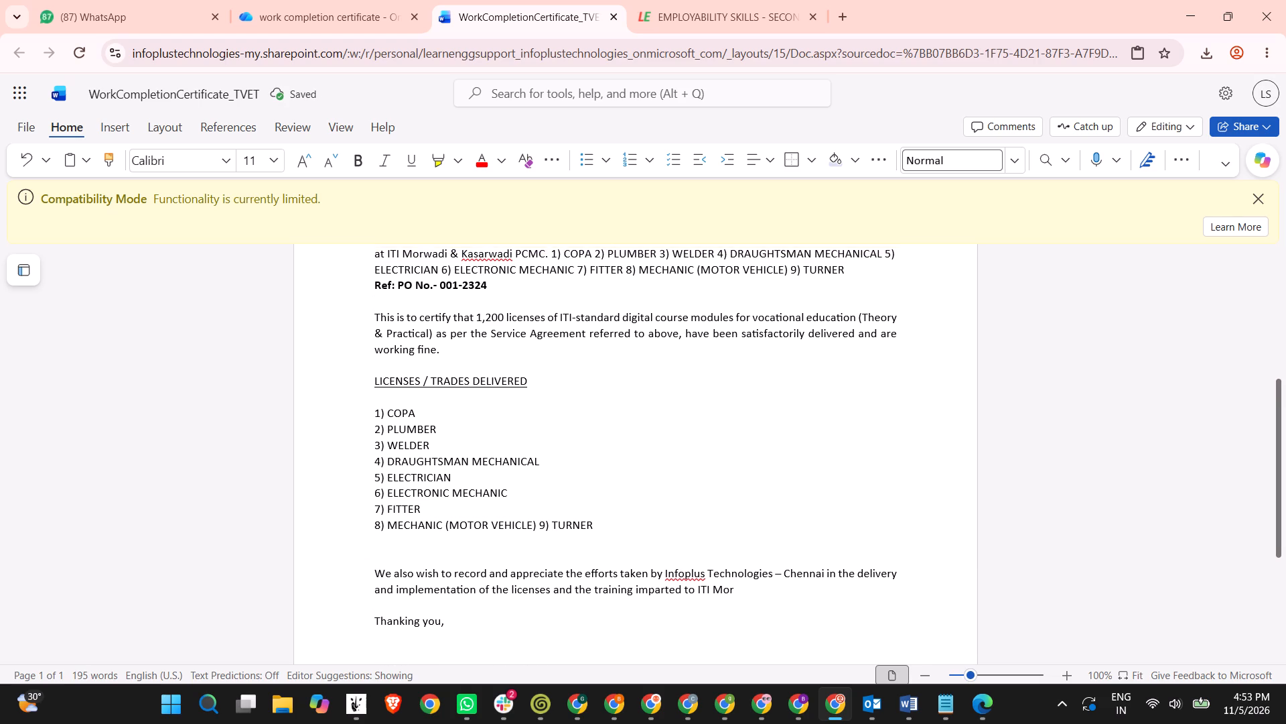
{"action": "scroll", "coordinate": [690, 417], "scroll_direction": "up", "scroll_amount": 1}
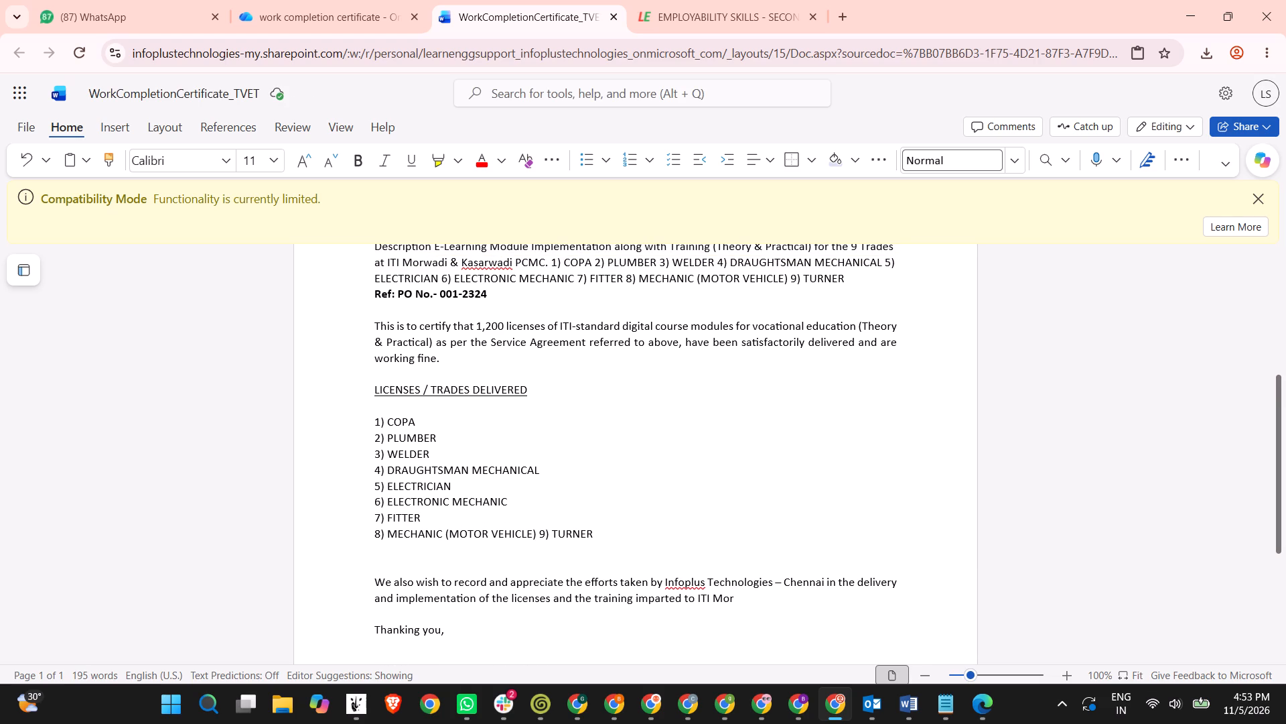
{"action": "type", "text": "wadi & kasa"}
{"action": "key", "text": "BackSpace"}
{"action": "key", "text": "BackSpace"}
{"action": "key", "text": "BackSpace"}
{"action": "key", "text": "BackSpace"}
{"action": "type", "text": "Kasa"}
{"action": "type", "text": "rwadi PCMC"}
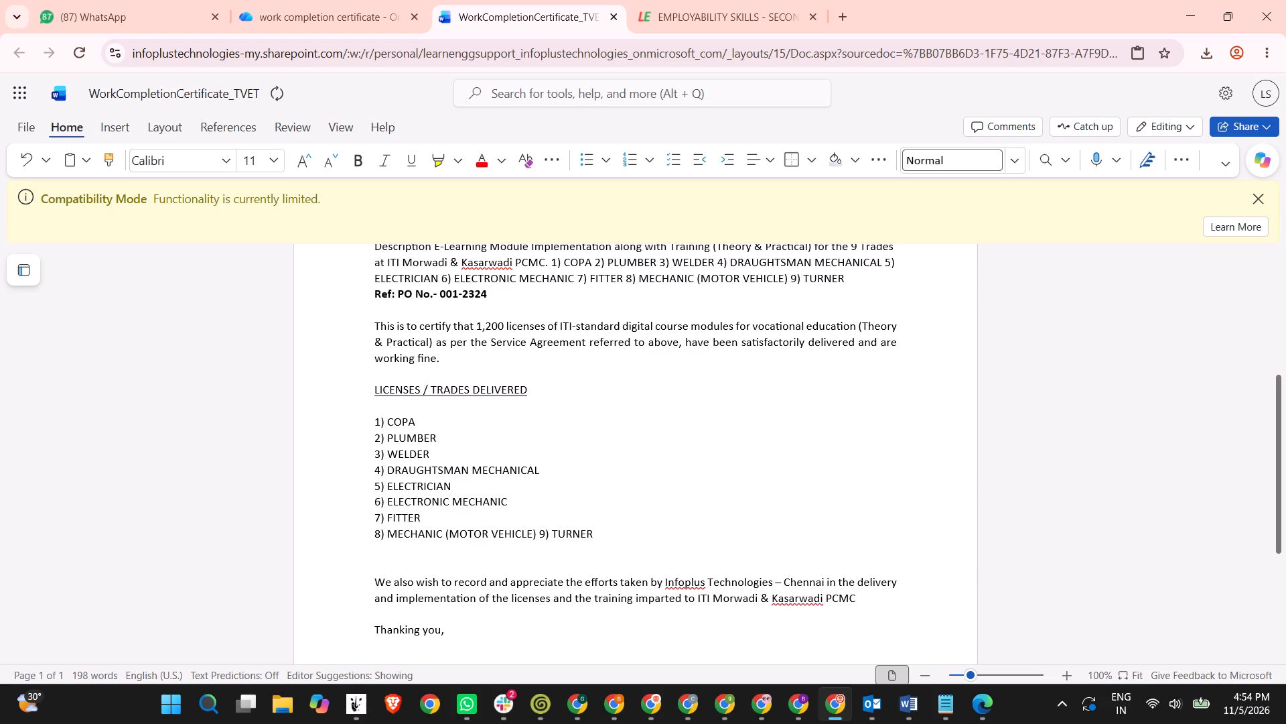
Insert "Instructors of" before "ITI Morwadi" in the appreciation paragraph.
{"action": "left_click", "coordinate": [694, 601]}
{"action": "key", "text": "space"}
{"action": "type", "text": "Instrcu"}
{"action": "key", "text": "BackSpace"}
{"action": "key", "text": "BackSpace"}
{"action": "type", "text": "uctors of"}
{"action": "key", "text": "space"}
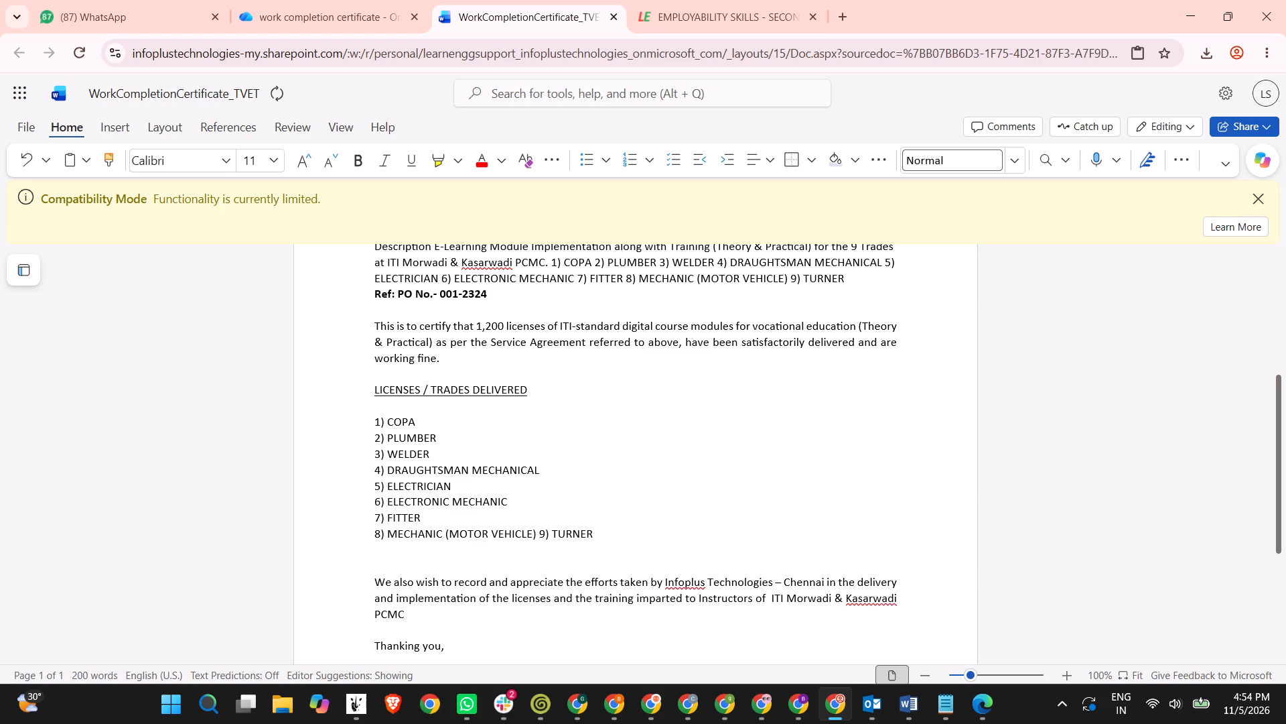
{"action": "left_click", "coordinate": [914, 599]}
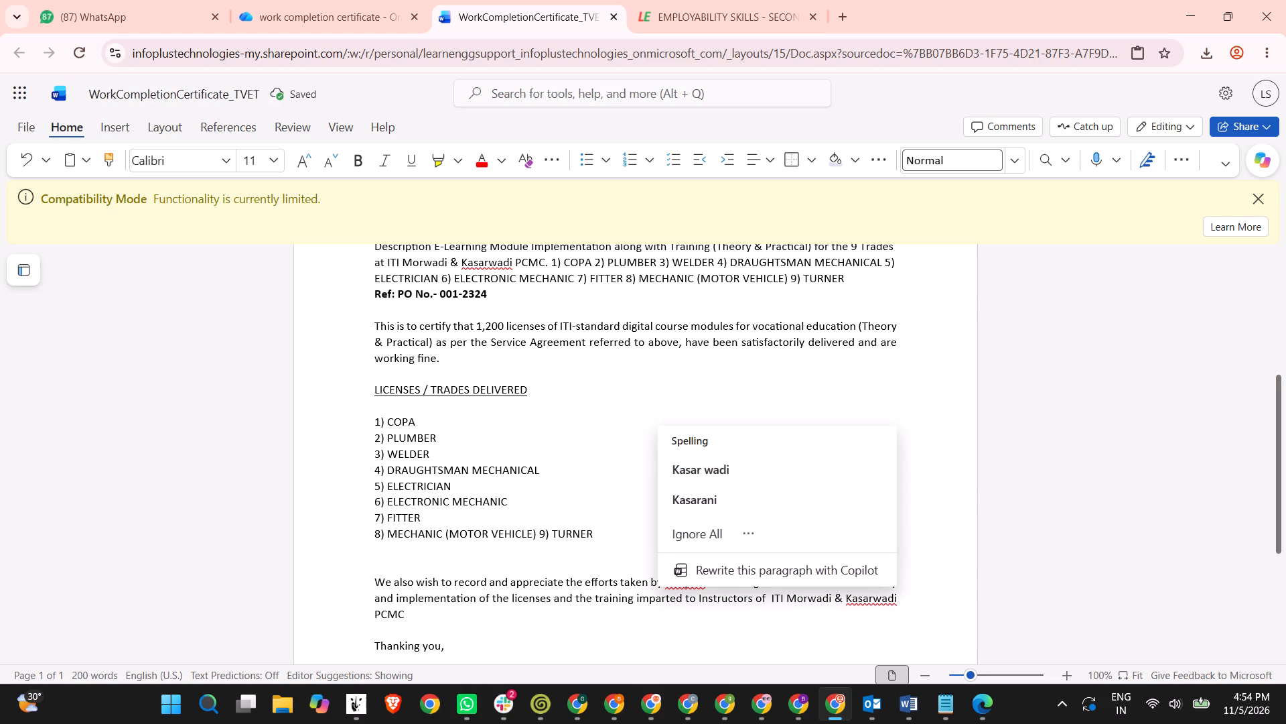
Delete the signatory's name and title and the "For Plan International (India Chapter)" line below "Thanking you,".
{"action": "scroll", "coordinate": [709, 607], "scroll_direction": "down", "scroll_amount": 1}
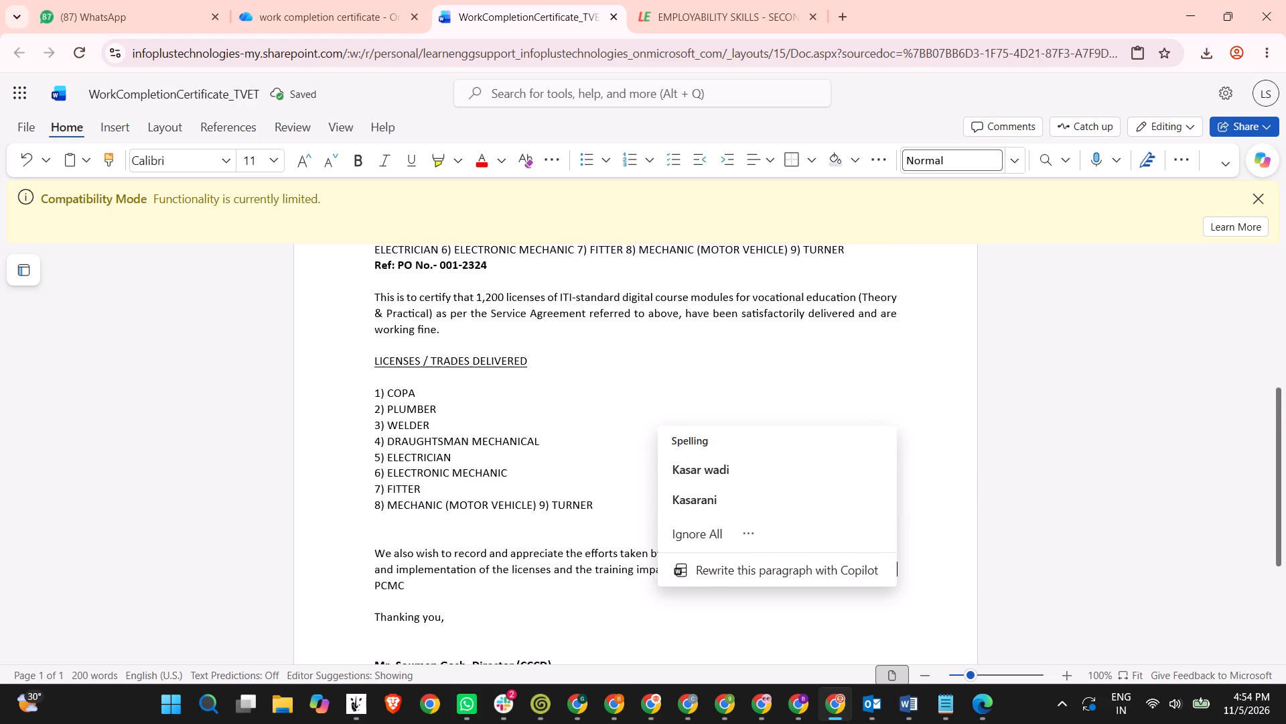
{"action": "scroll", "coordinate": [709, 607], "scroll_direction": "down", "scroll_amount": 1}
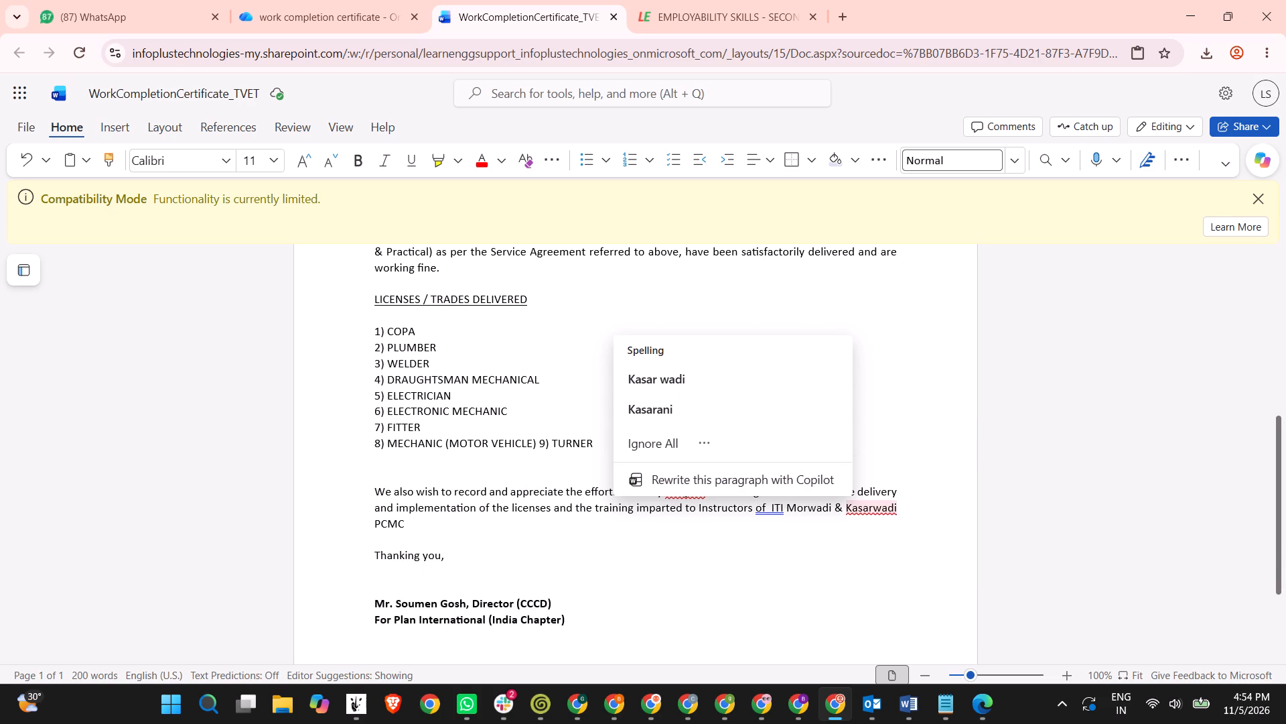
{"action": "left_click_drag", "start_coordinate": [575, 619], "coordinate": [371, 598]}
{"action": "key", "text": "BackSpace"}
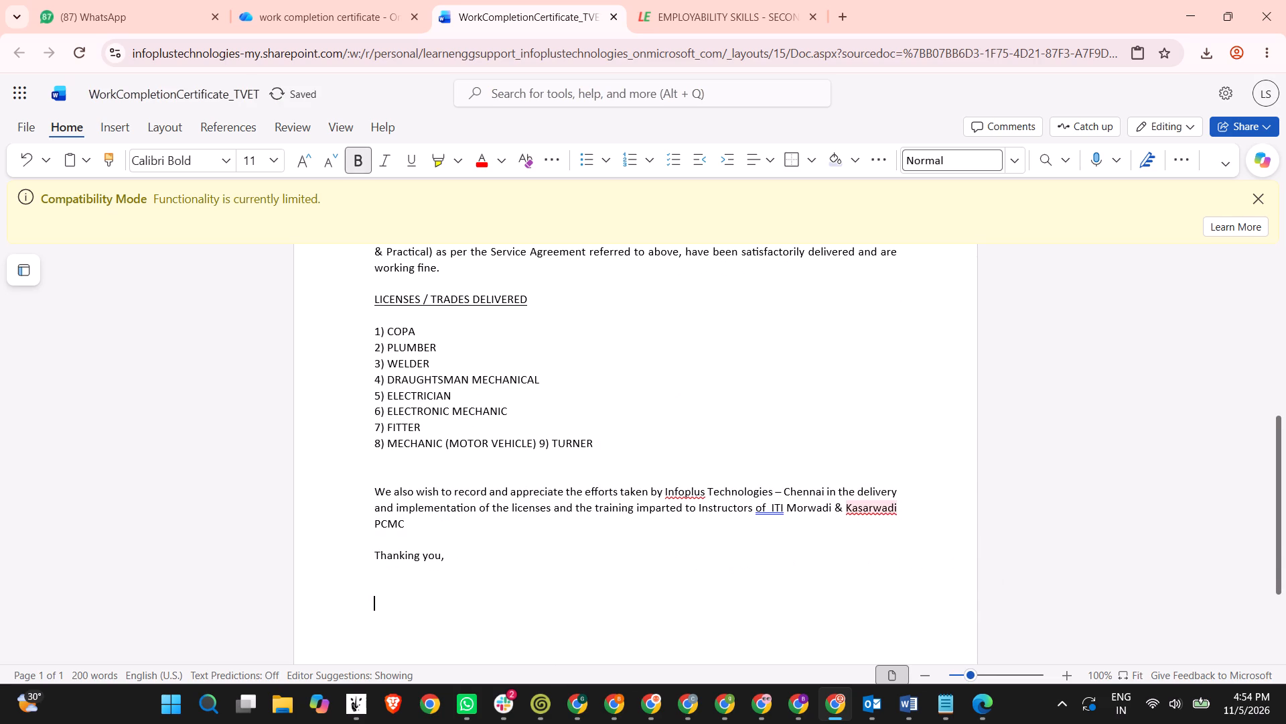
Replace the Plan reference number after "Ref no:" at the top of the certificate with "PCMC".
{"action": "scroll", "coordinate": [507, 560], "scroll_direction": "down", "scroll_amount": 2}
{"action": "scroll", "coordinate": [507, 560], "scroll_direction": "up", "scroll_amount": 4}
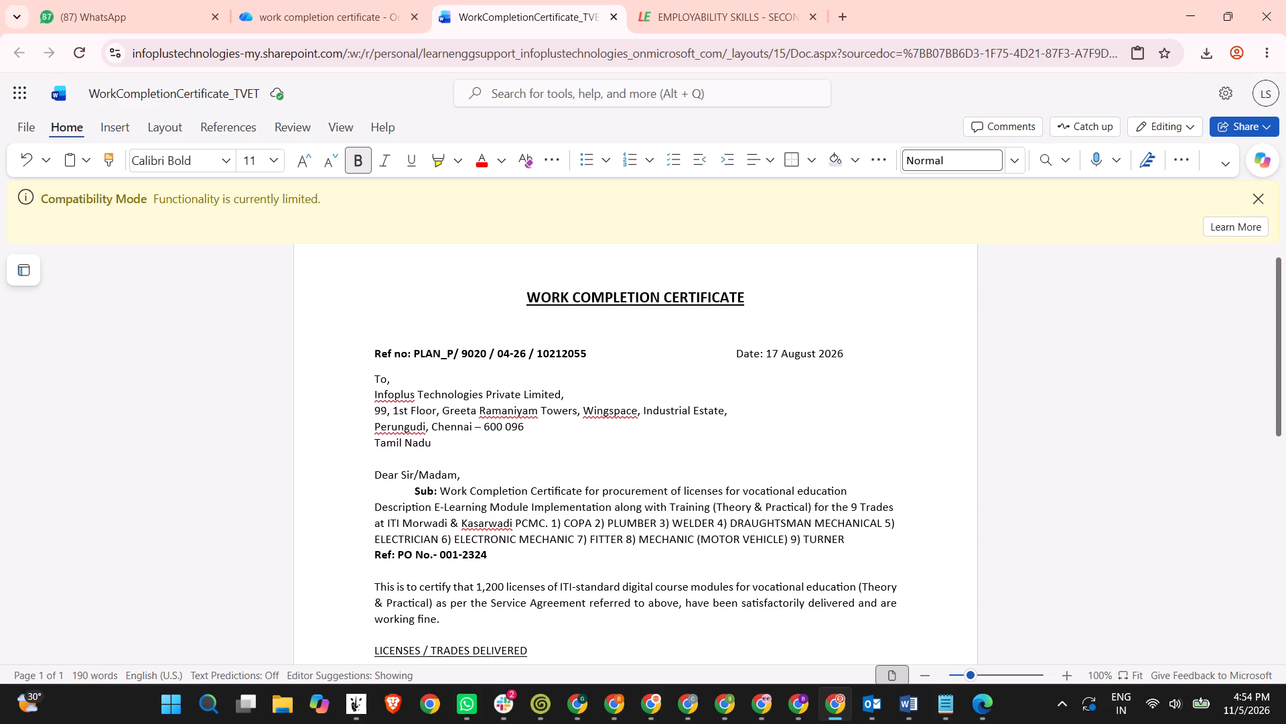
{"action": "left_click_drag", "start_coordinate": [589, 351], "coordinate": [415, 348]}
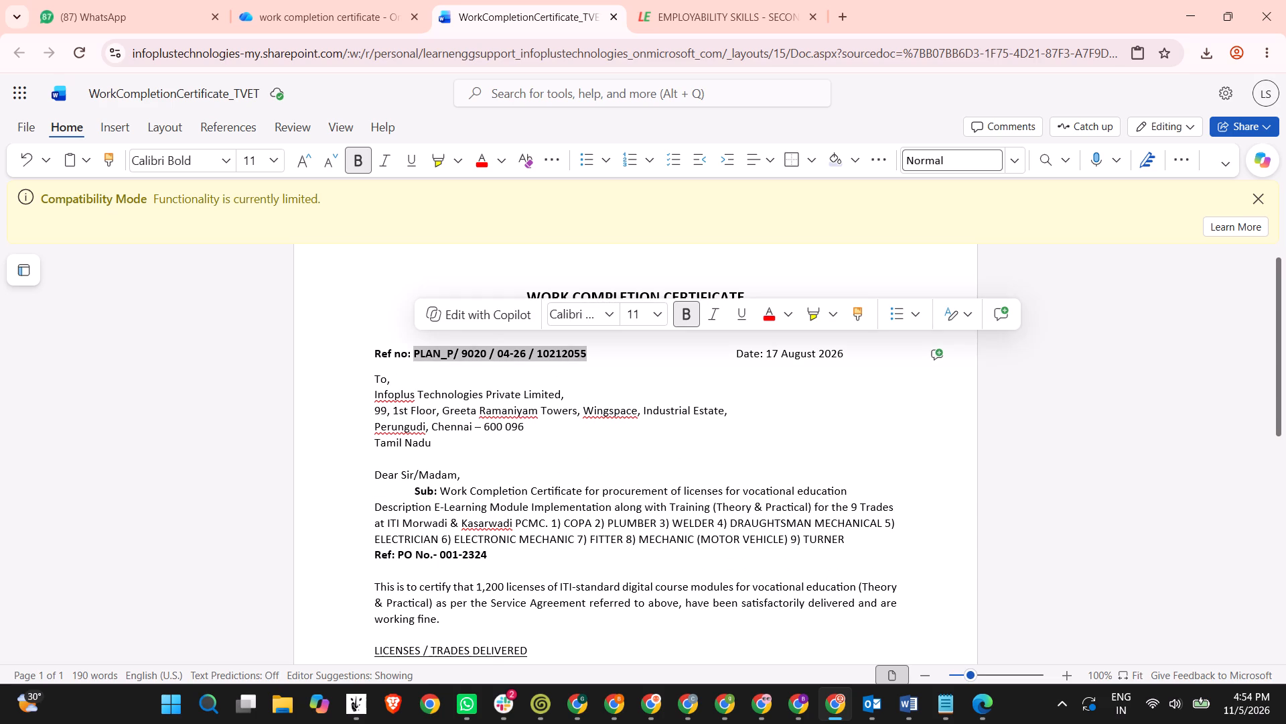
{"action": "type", "text": "PCMC"}
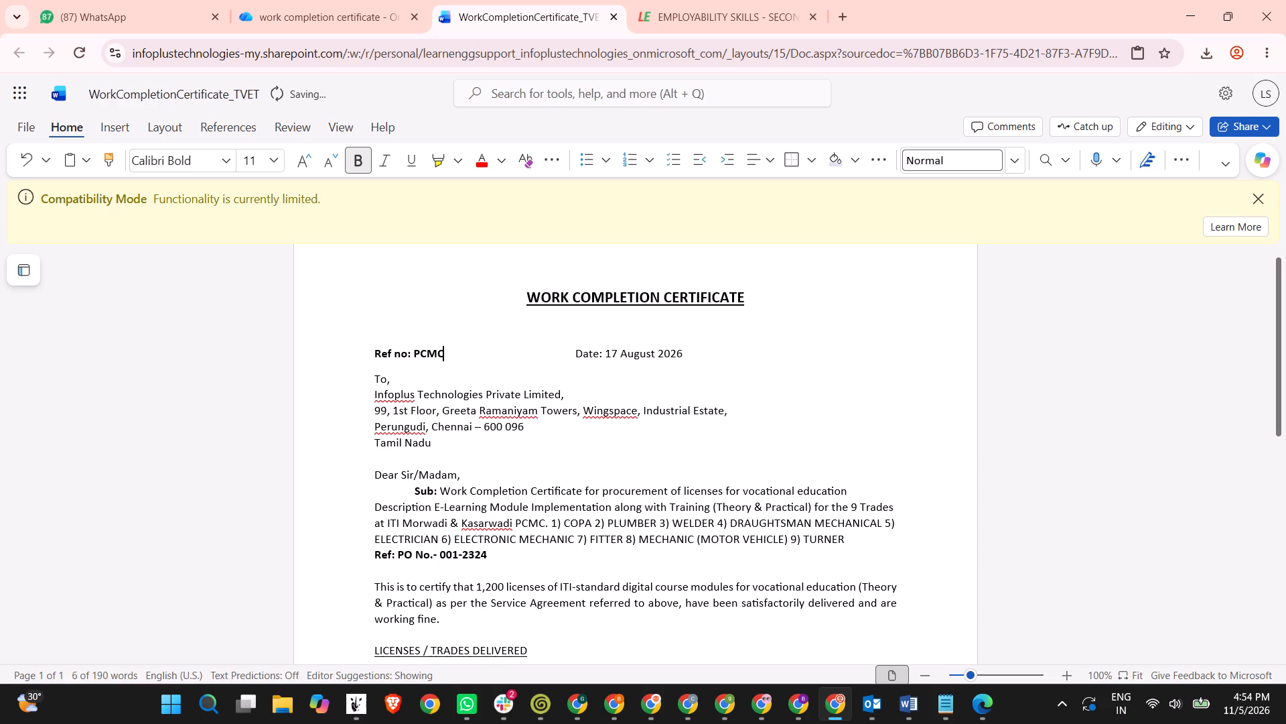
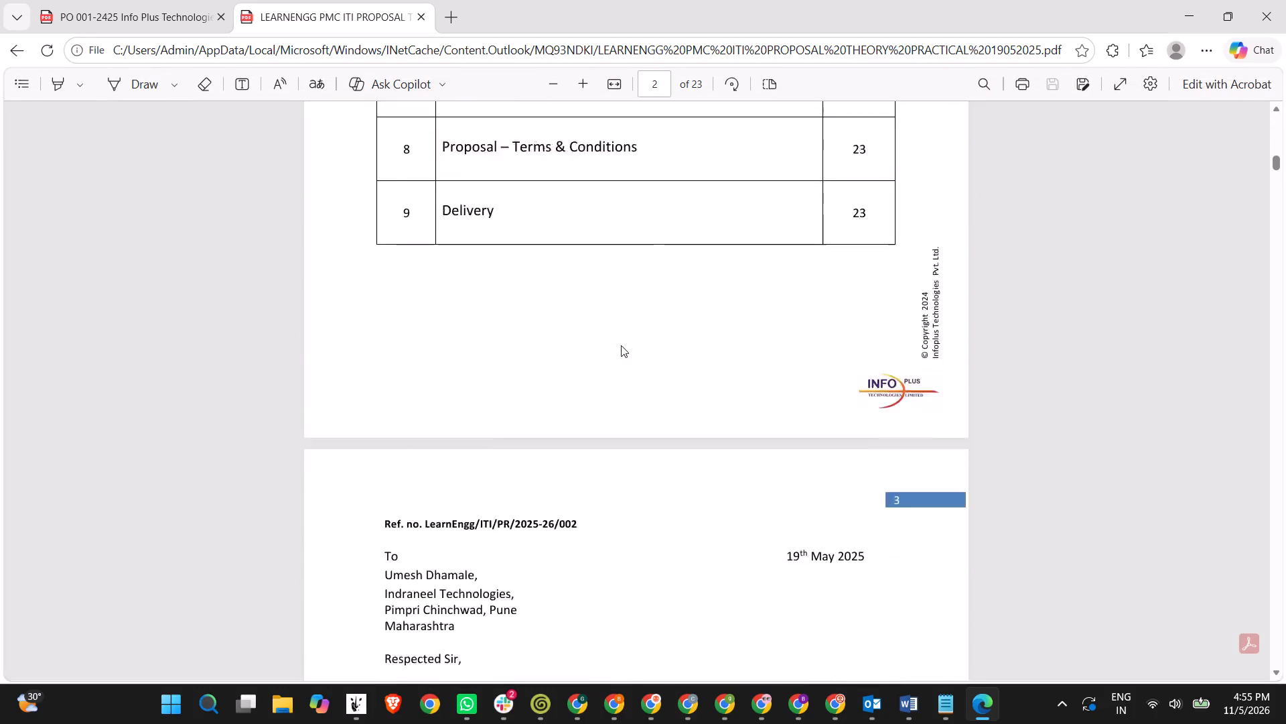
Look through the LearnEngg PMC ITI theory and practical proposal PDF, including its closing page, price tables, terms and trade list.
{"action": "scroll", "coordinate": [621, 345], "scroll_direction": "down", "scroll_amount": 20}
{"action": "scroll", "coordinate": [621, 345], "scroll_direction": "down", "scroll_amount": 3}
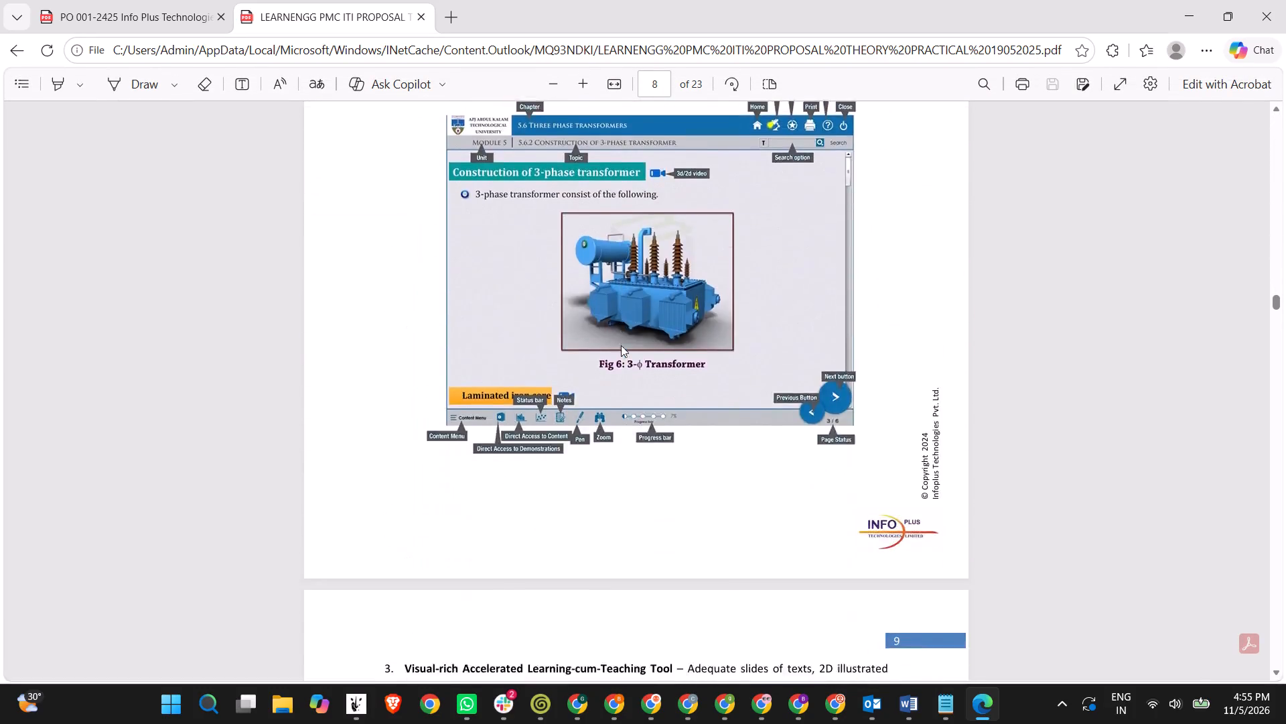
{"action": "scroll", "coordinate": [621, 345], "scroll_direction": "down", "scroll_amount": 16}
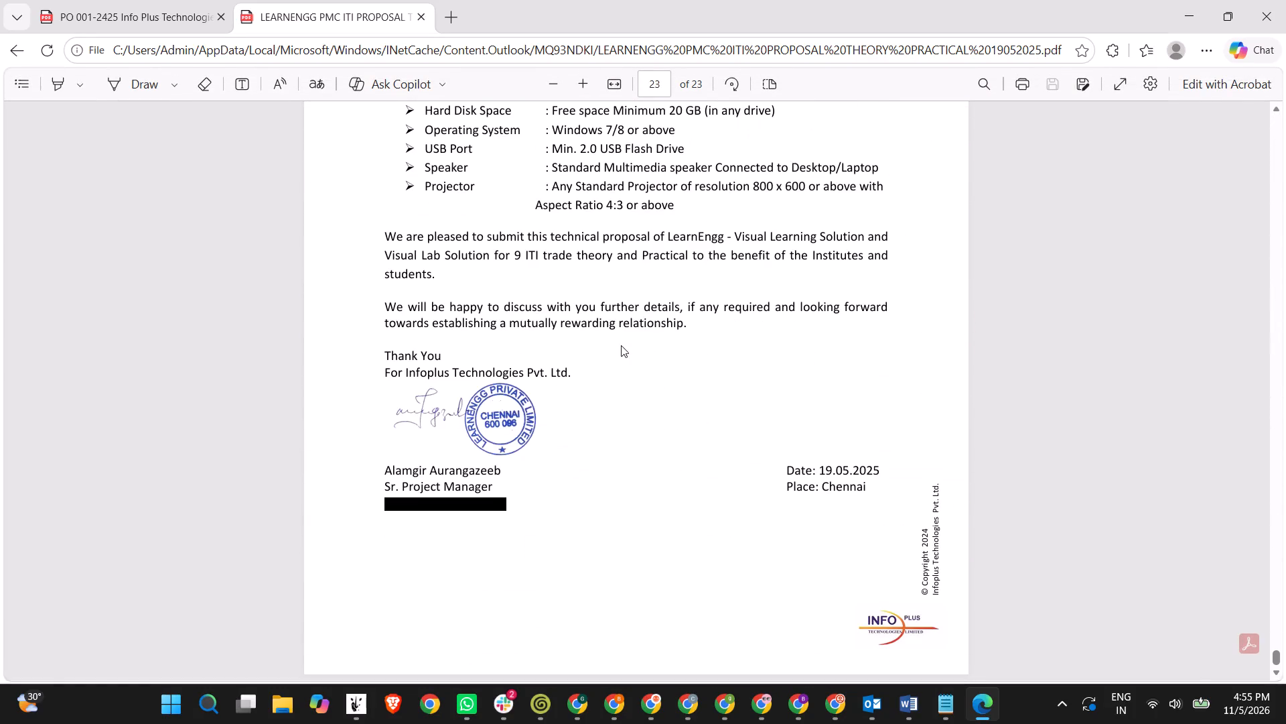
{"action": "scroll", "coordinate": [621, 345], "scroll_direction": "up", "scroll_amount": 7}
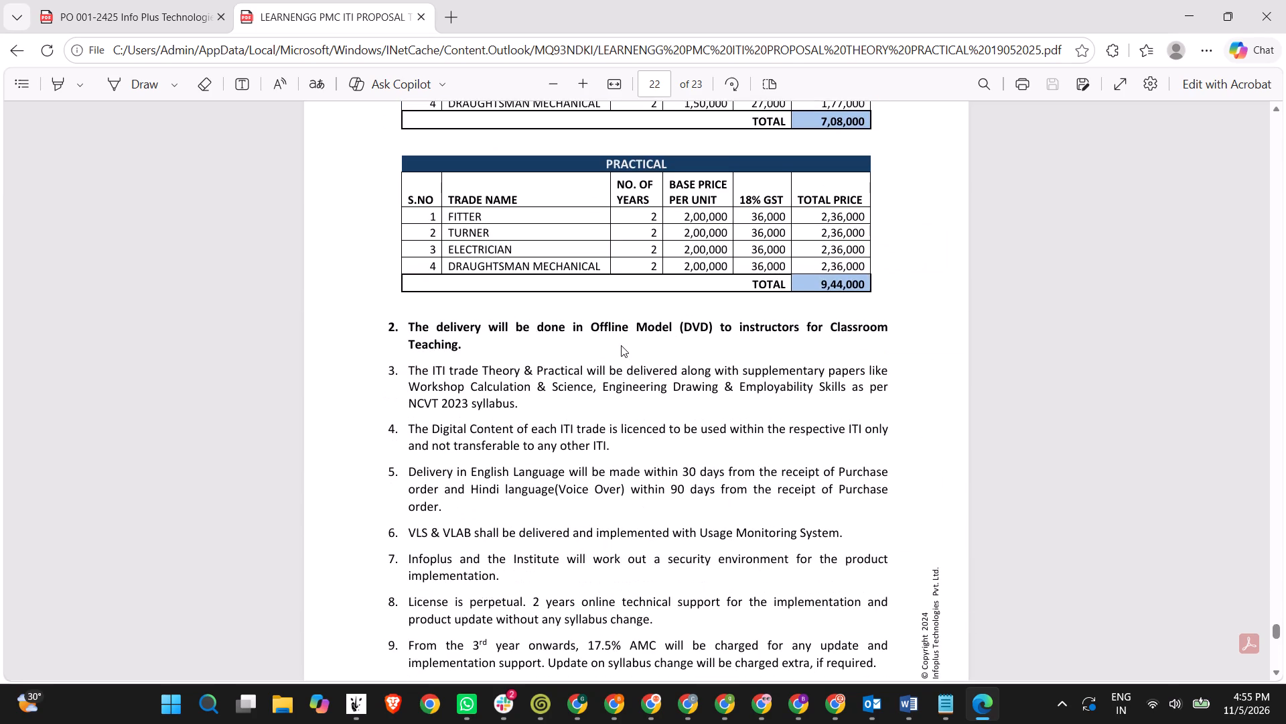
{"action": "scroll", "coordinate": [621, 345], "scroll_direction": "up", "scroll_amount": 9}
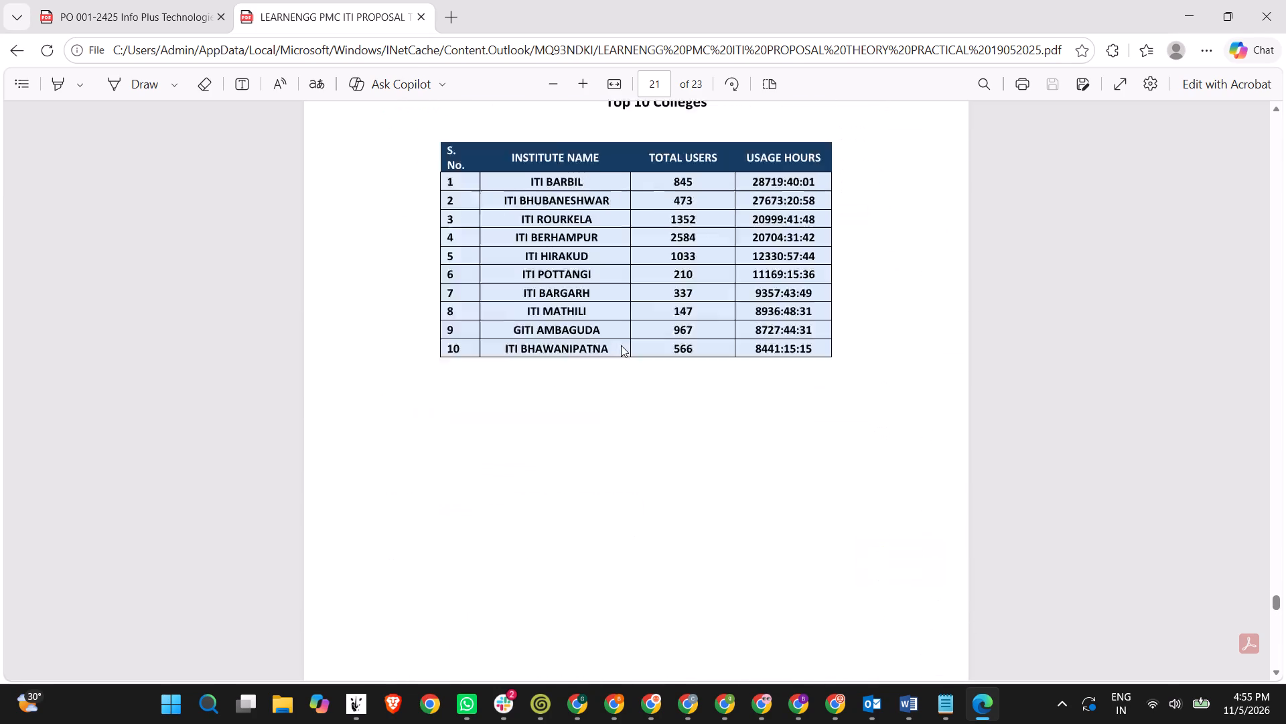
{"action": "scroll", "coordinate": [621, 345], "scroll_direction": "up", "scroll_amount": 20}
{"action": "scroll", "coordinate": [621, 345], "scroll_direction": "up", "scroll_amount": 7}
{"action": "scroll", "coordinate": [583, 520], "scroll_direction": "up", "scroll_amount": 4}
{"action": "left_click_drag", "start_coordinate": [1279, 349], "coordinate": [1278, 191]}
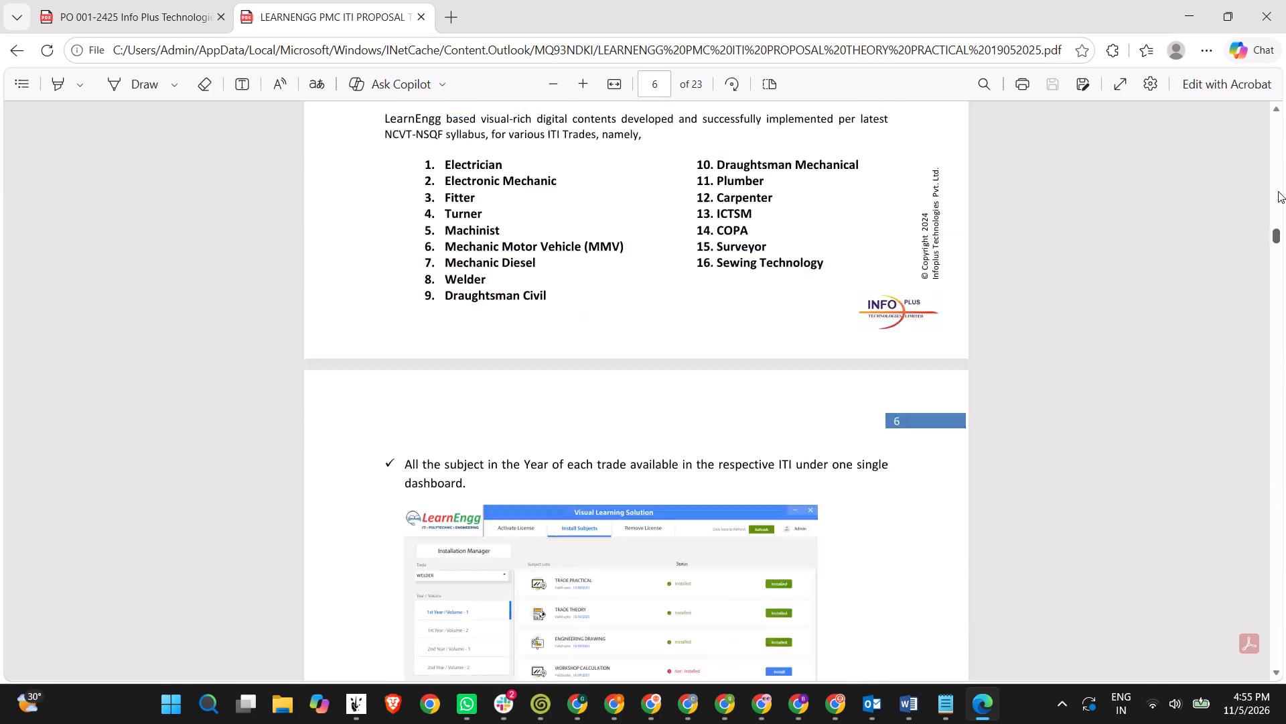
Examine the opening page and table of contents of the LearnEngg PMC ITI proposal PDF.
{"action": "left_click_drag", "start_coordinate": [1278, 191], "coordinate": [1283, 73]}
{"action": "scroll", "coordinate": [1005, 341], "scroll_direction": "down", "scroll_amount": 4}
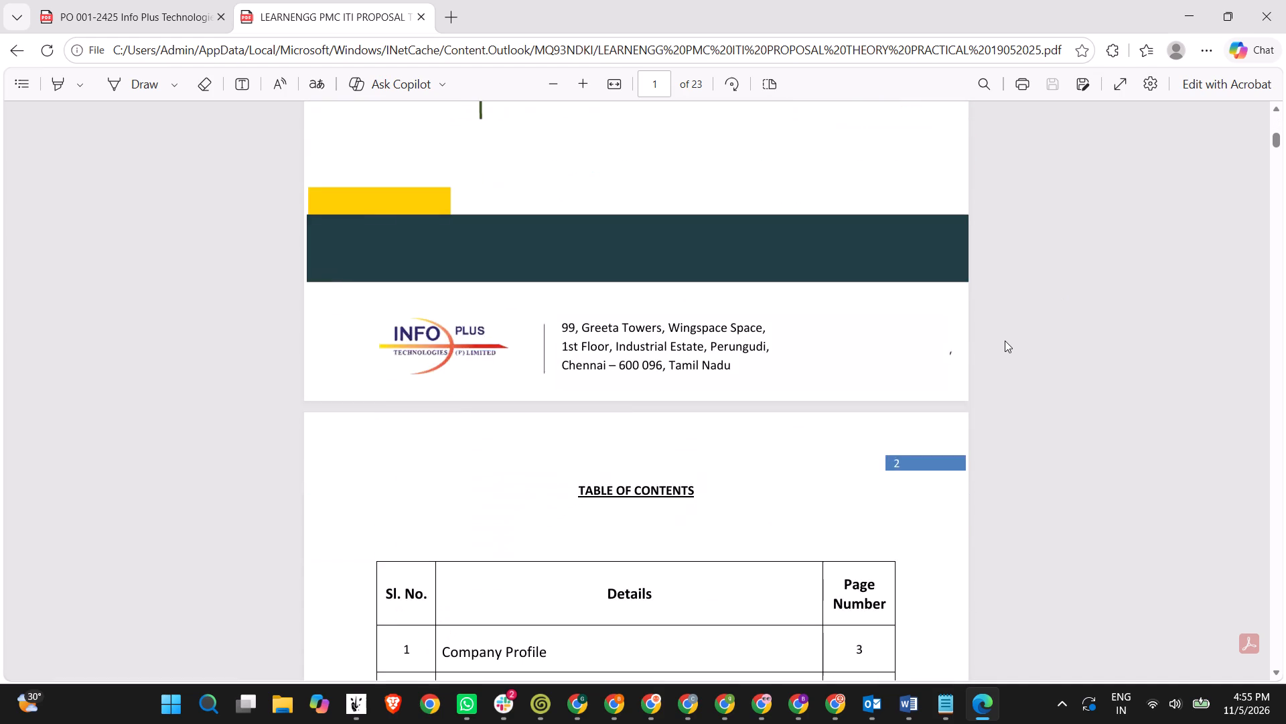
{"action": "scroll", "coordinate": [1005, 341], "scroll_direction": "down", "scroll_amount": 3}
{"action": "scroll", "coordinate": [1005, 341], "scroll_direction": "up", "scroll_amount": 1}
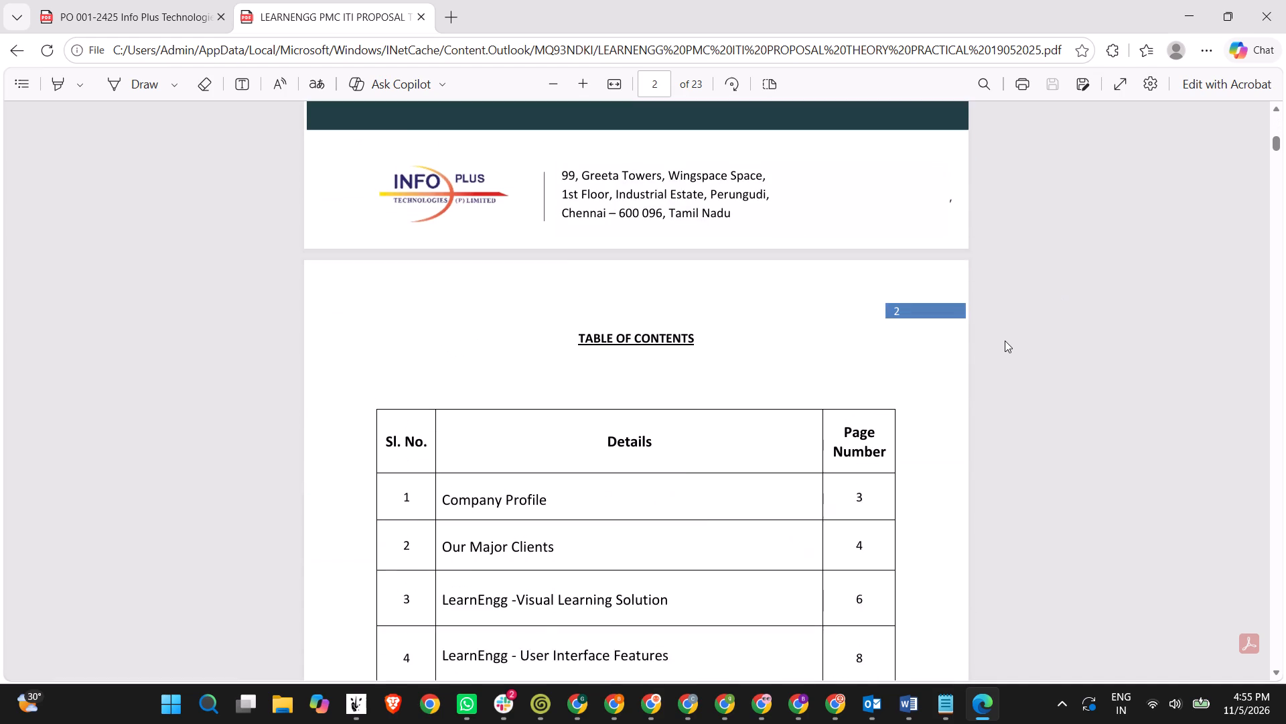
{"action": "scroll", "coordinate": [1005, 341], "scroll_direction": "up", "scroll_amount": 1}
{"action": "scroll", "coordinate": [601, 600], "scroll_direction": "right", "scroll_amount": 1}
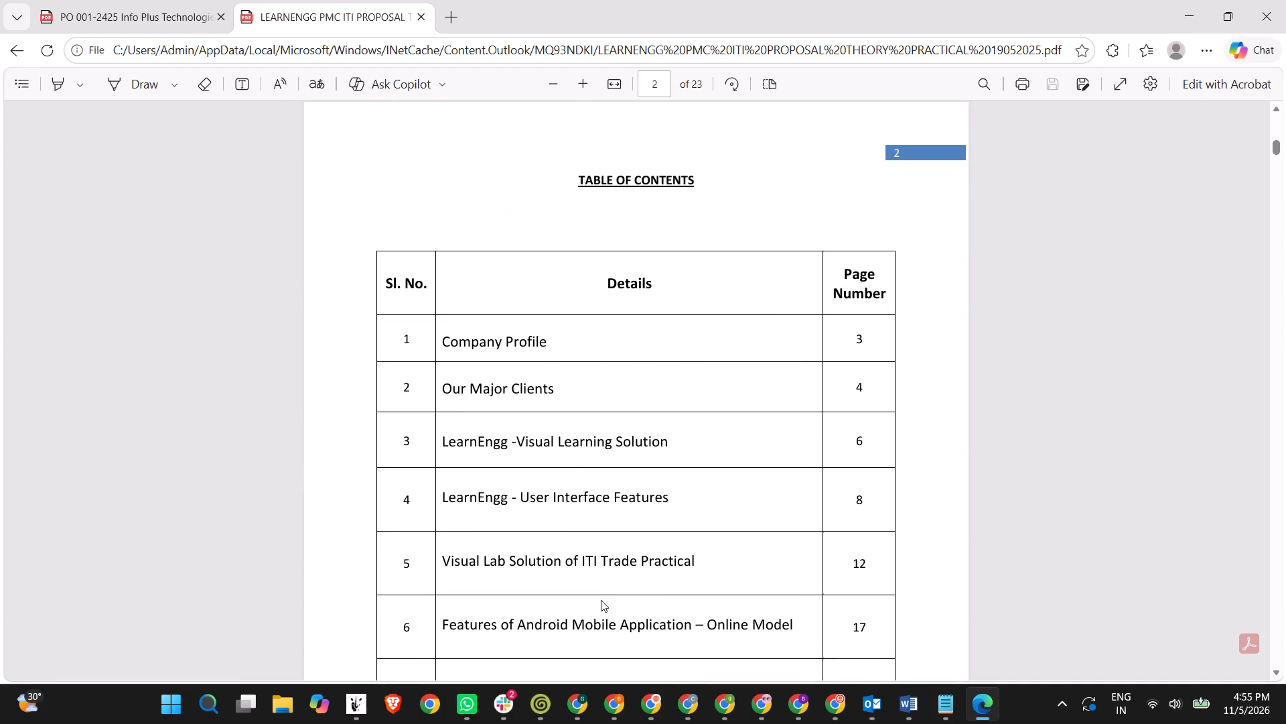
{"action": "scroll", "coordinate": [601, 600], "scroll_direction": "right", "scroll_amount": 1}
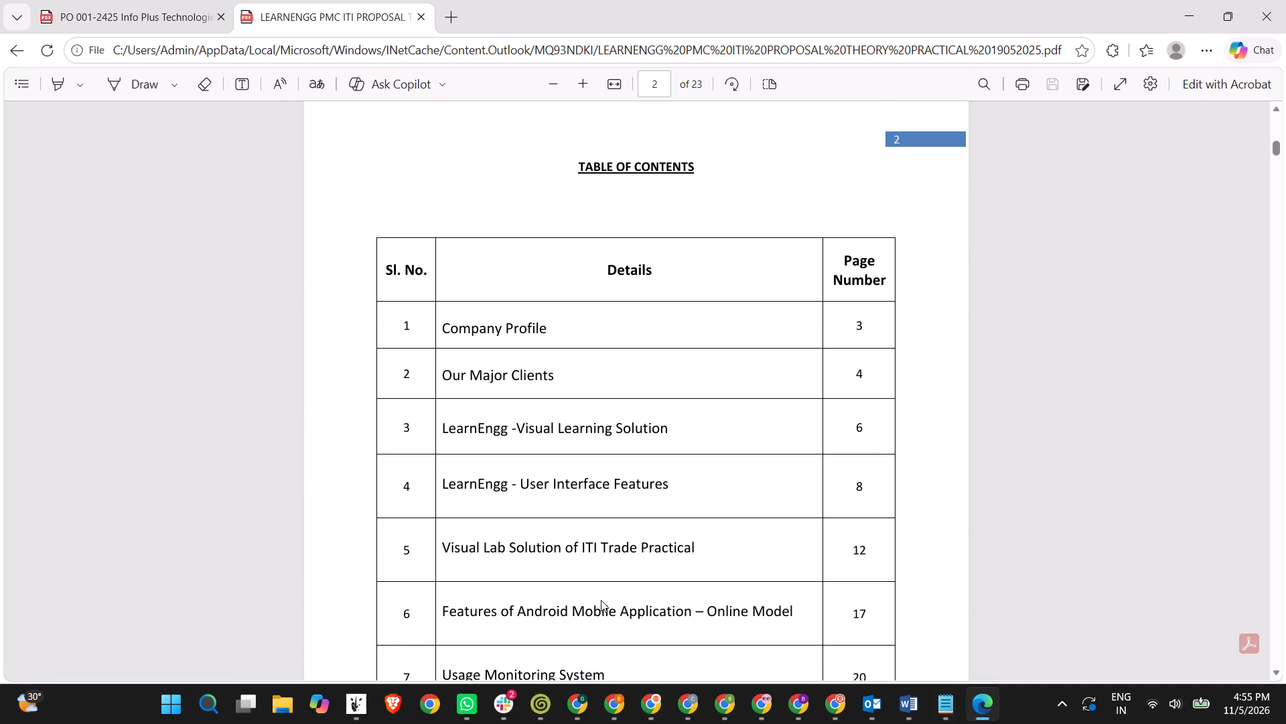
{"action": "scroll", "coordinate": [601, 600], "scroll_direction": "right", "scroll_amount": 3}
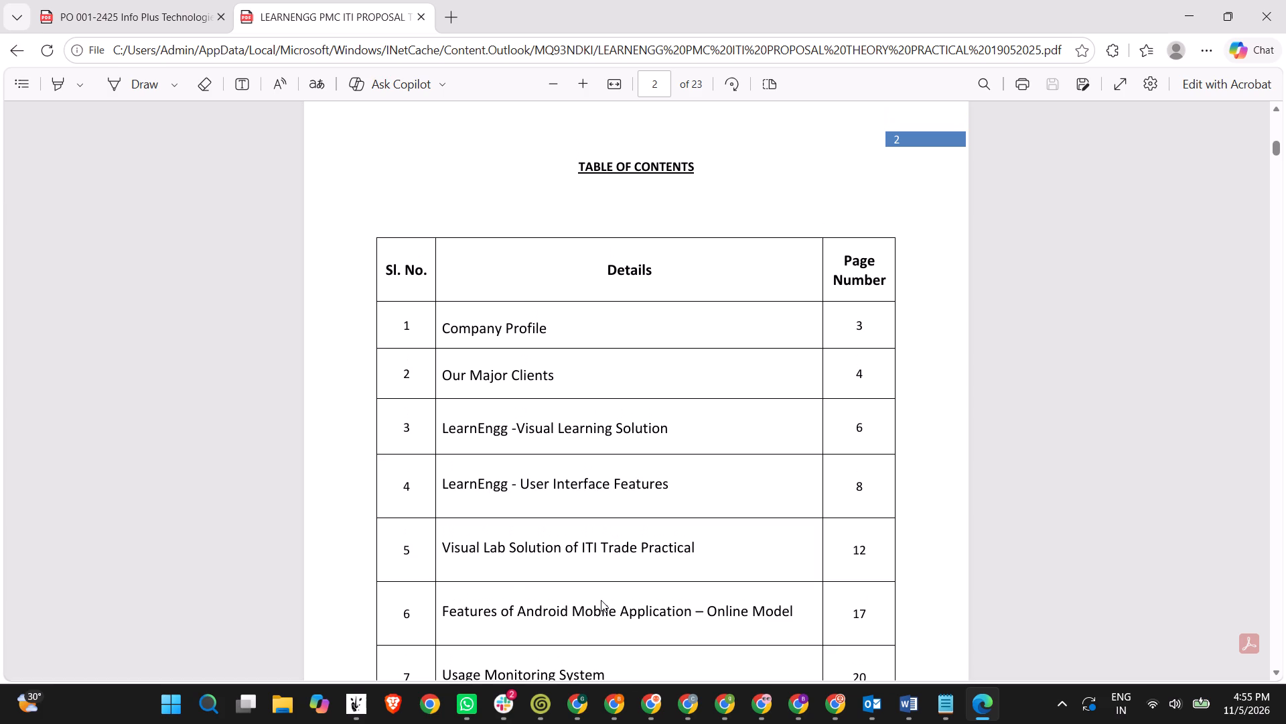
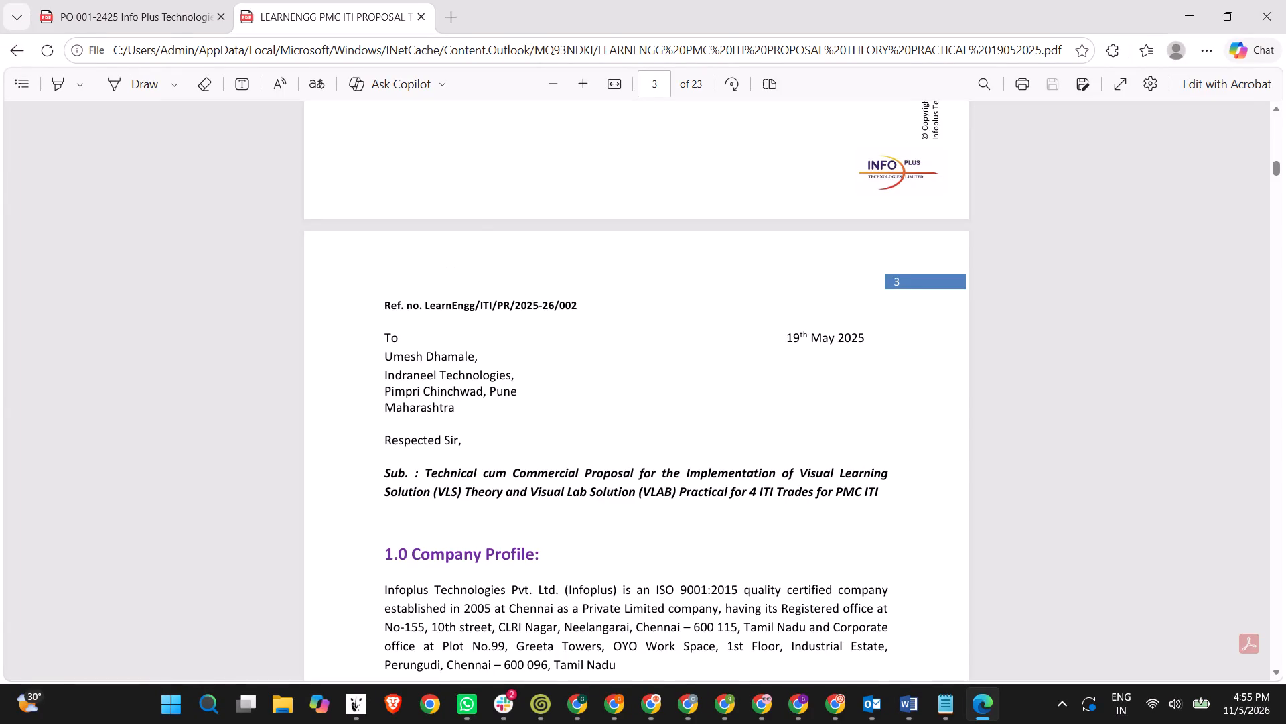
Copy the "PR/2025-26/002" portion of the proposal's reference number on page 3.
{"action": "left_click_drag", "start_coordinate": [583, 302], "coordinate": [500, 305]}
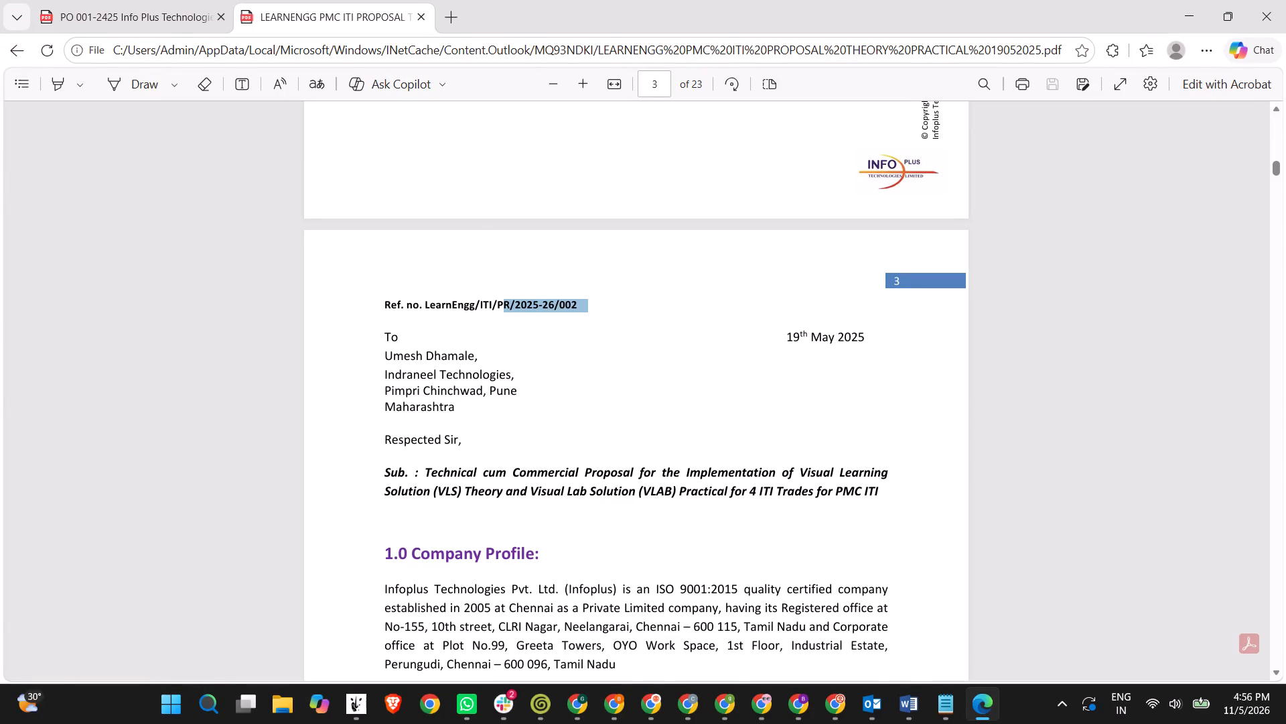
{"action": "left_click_drag", "start_coordinate": [500, 305], "coordinate": [496, 305]}
{"action": "key", "text": "ctrl+c"}
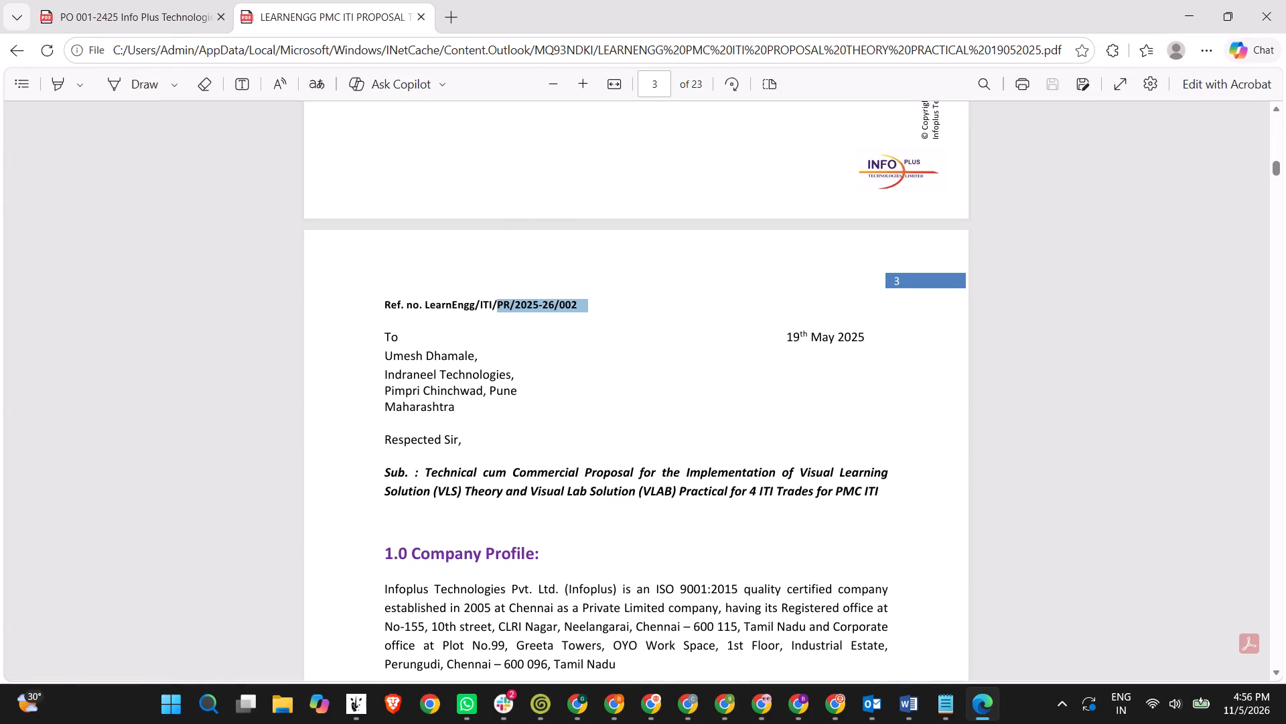
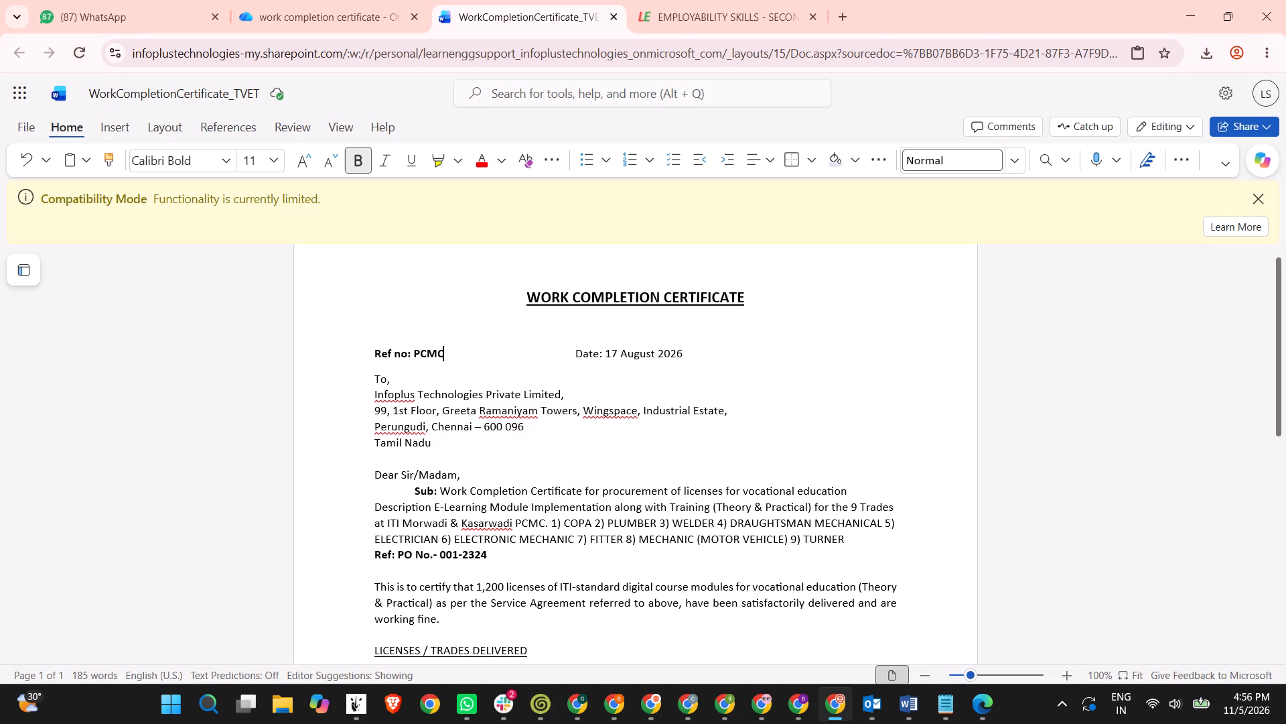
Replace "PCMC" after "Ref no:" at the top of the certificate with "INFO/ITI/PR/2025-26".
{"action": "key", "text": "BackSpace"}
{"action": "key", "text": "BackSpace"}
{"action": "key", "text": "BackSpace"}
{"action": "key", "text": "BackSpace"}
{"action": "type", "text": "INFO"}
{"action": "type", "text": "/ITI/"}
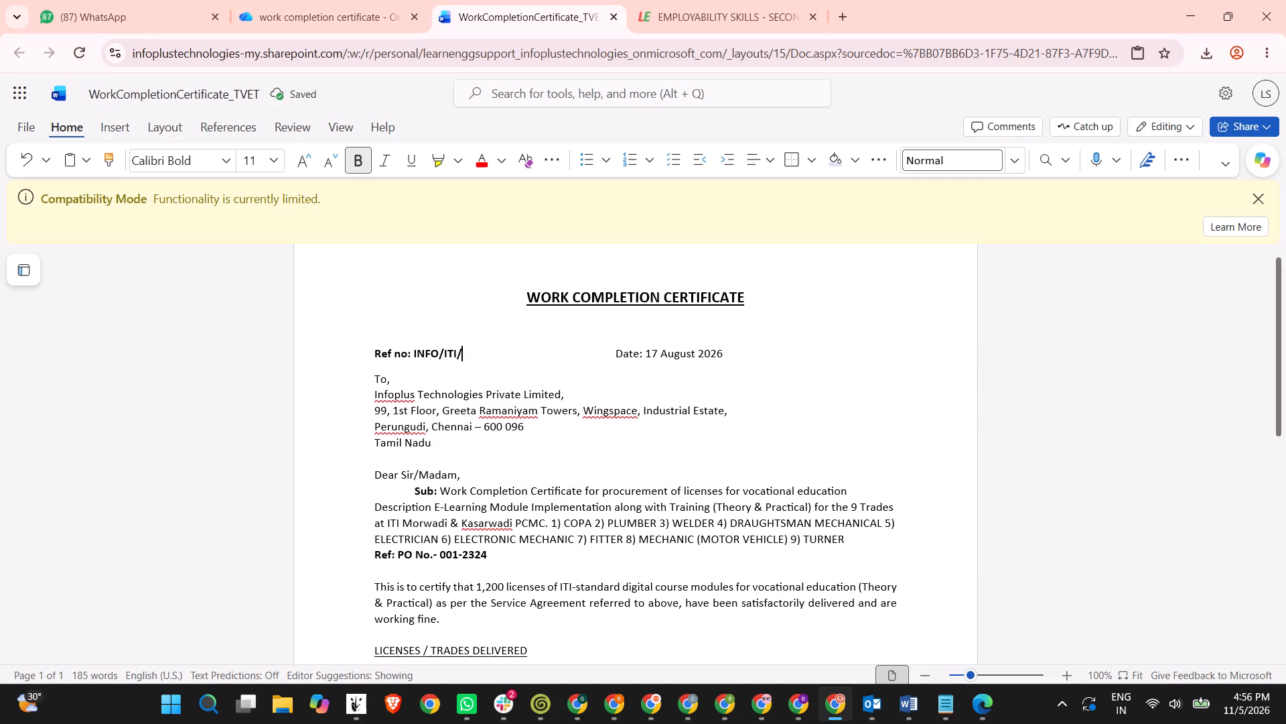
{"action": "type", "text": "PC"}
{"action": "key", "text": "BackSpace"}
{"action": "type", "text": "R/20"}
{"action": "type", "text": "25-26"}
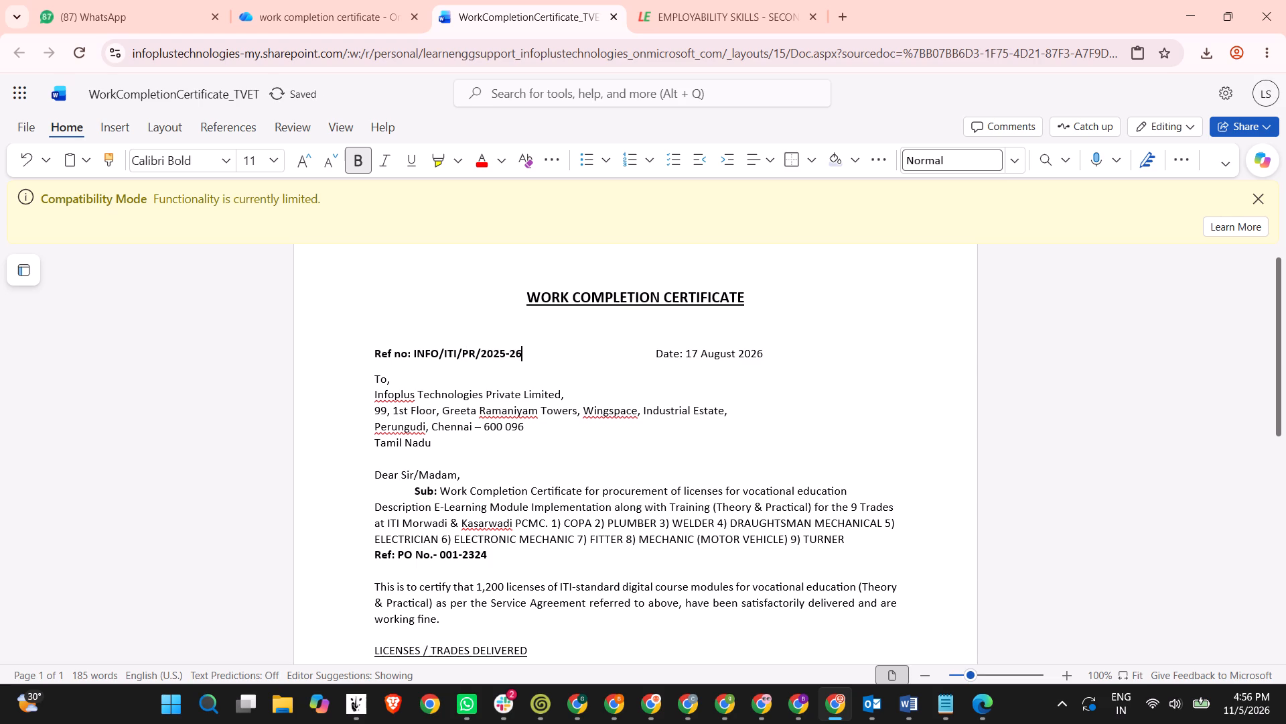
Add tab spacing after the reference number to move the date toward the page's right margin.
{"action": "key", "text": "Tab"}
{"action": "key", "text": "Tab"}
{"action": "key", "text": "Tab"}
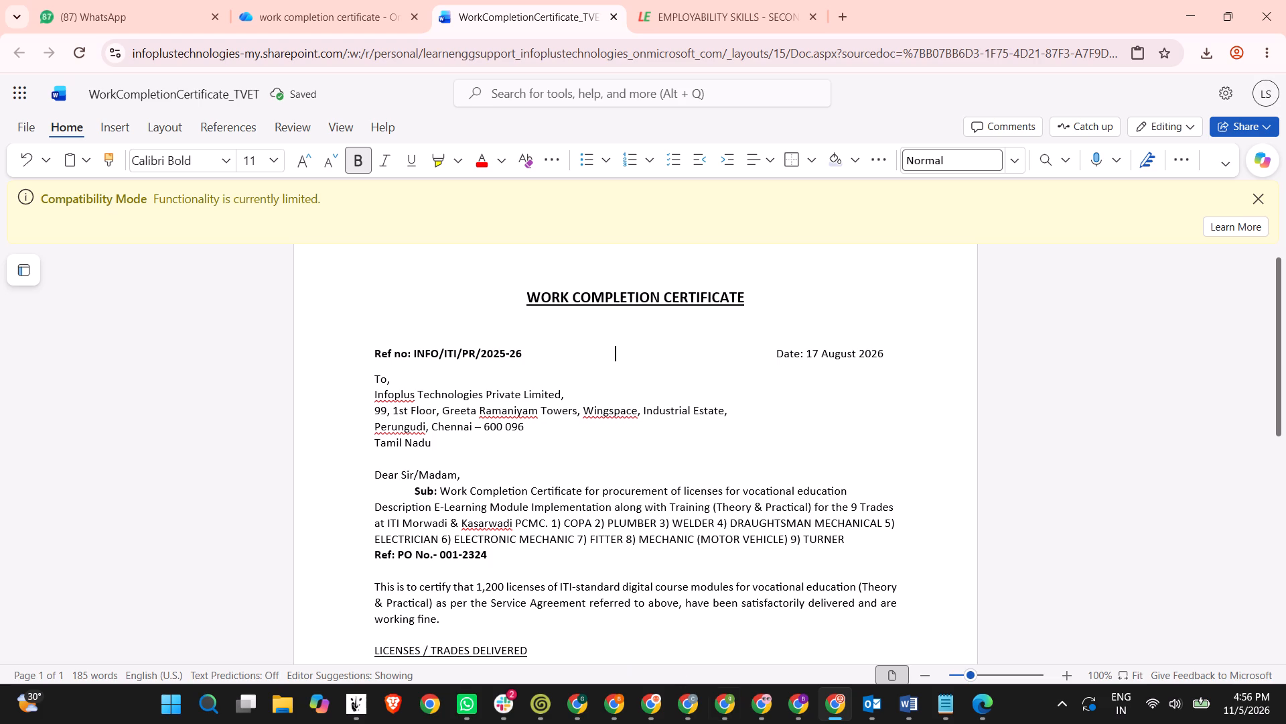
Switch to the Breakout Learning app to view the CM09 AUT26 class assignments.
{"action": "left_click", "coordinate": [358, 703]}
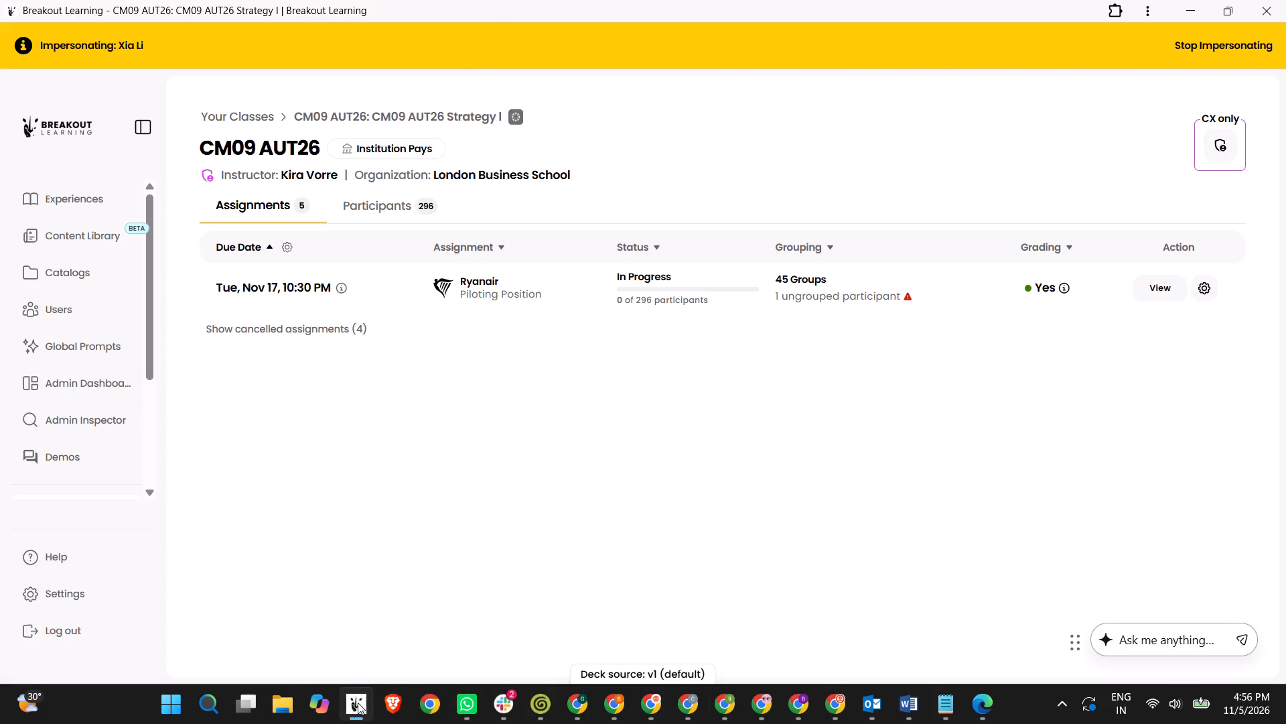
Switch away from the Breakout Learning window to the WorkCompletionCertificate_TVET document in the browser.
{"action": "left_click", "coordinate": [358, 703]}
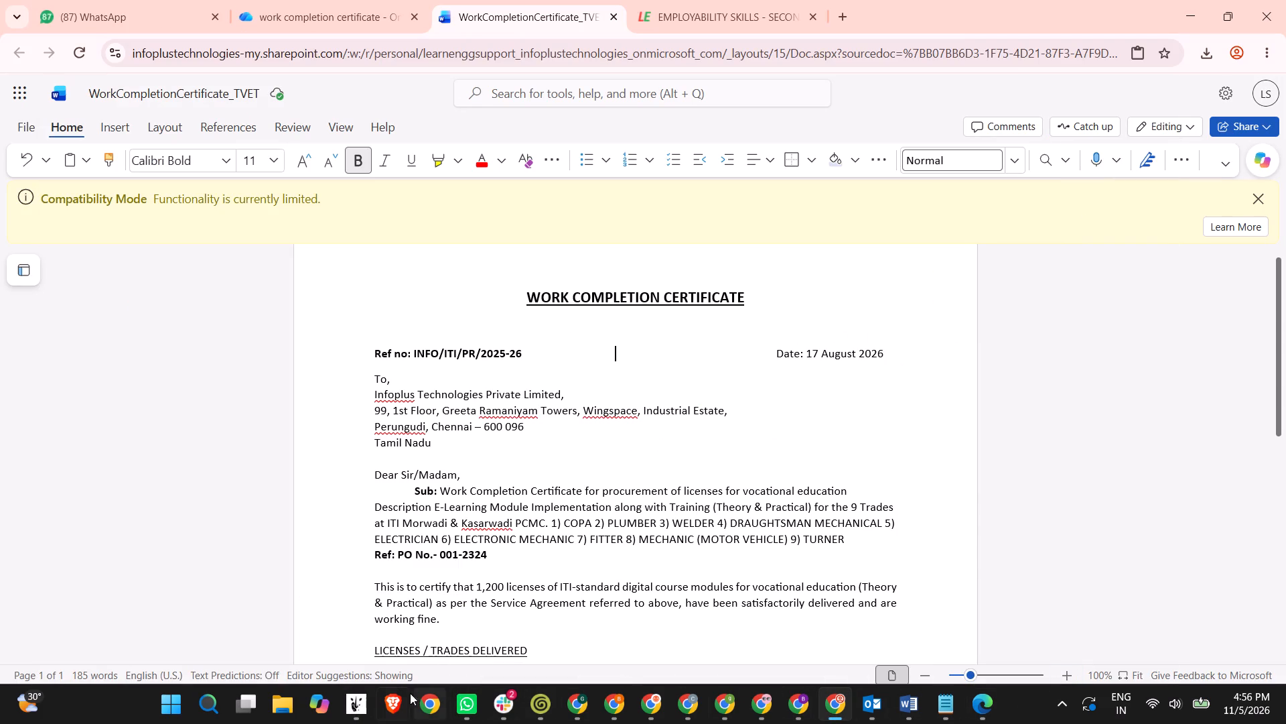
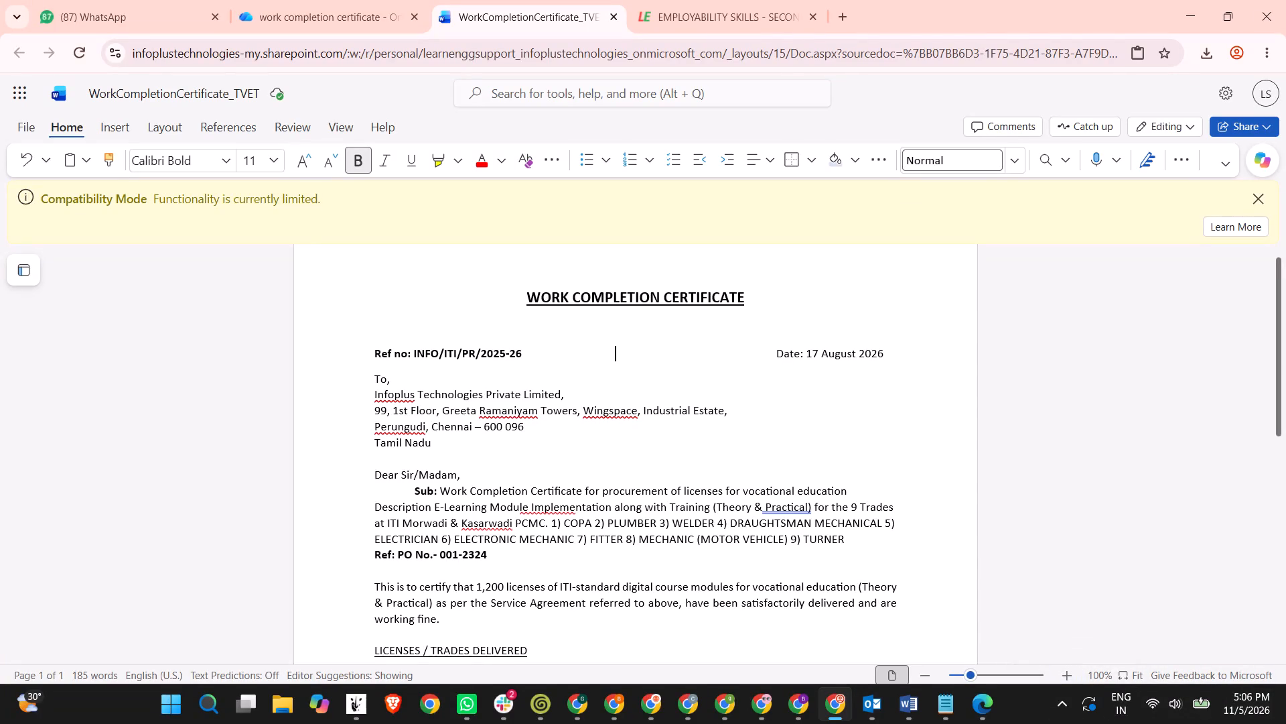
Change the certificate's date to 30 May 2025.
{"action": "left_click", "coordinate": [818, 350]}
{"action": "key", "text": "BackSpace"}
{"action": "key", "text": "BackSpace"}
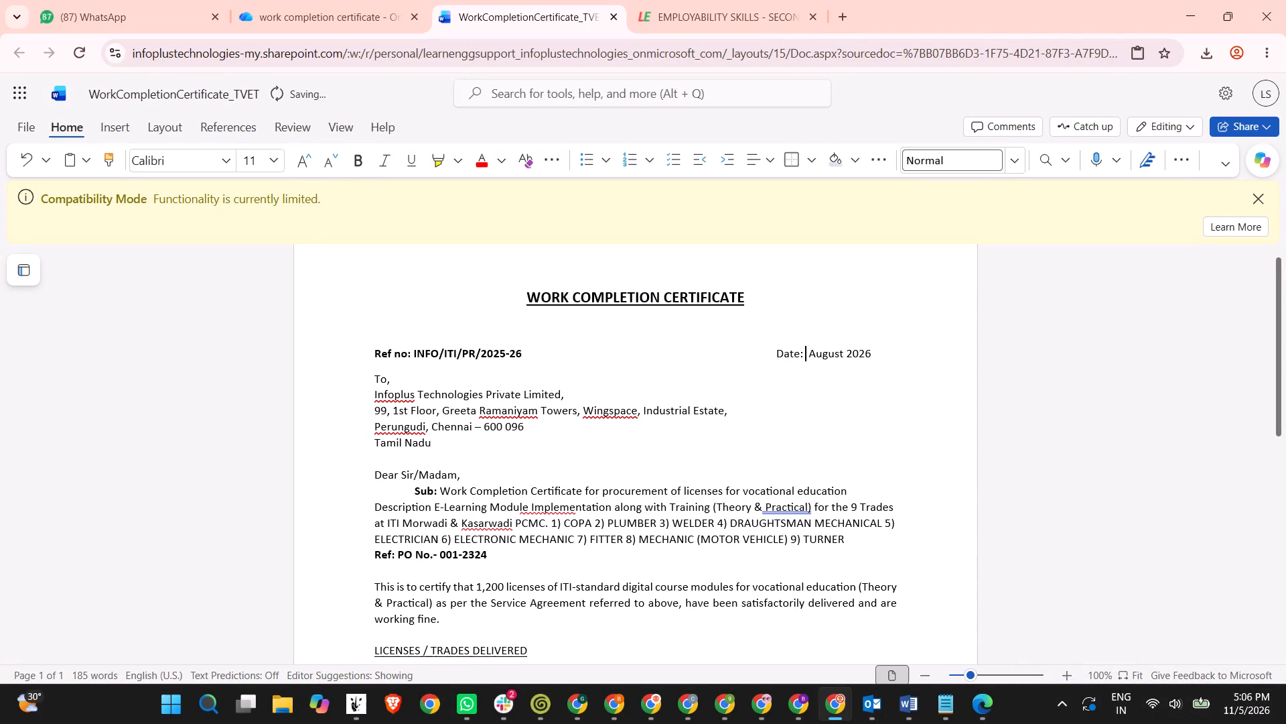
{"action": "type", "text": "30"}
{"action": "key", "text": "Right"}
{"action": "key", "text": "Right"}
{"action": "key", "text": "Right"}
{"action": "key", "text": "Right"}
{"action": "key", "text": "Right"}
{"action": "key", "text": "Right"}
{"action": "key", "text": "Right"}
{"action": "key", "text": "BackSpace"}
{"action": "key", "text": "BackSpace"}
{"action": "key", "text": "BackSpace"}
{"action": "key", "text": "BackSpace"}
{"action": "key", "text": "BackSpace"}
{"action": "key", "text": "BackSpace"}
{"action": "type", "text": "May"}
{"action": "key", "text": "Right"}
{"action": "key", "text": "Right"}
{"action": "key", "text": "Right"}
{"action": "key", "text": "Right"}
{"action": "key", "text": "Right"}
{"action": "key", "text": "BackSpace"}
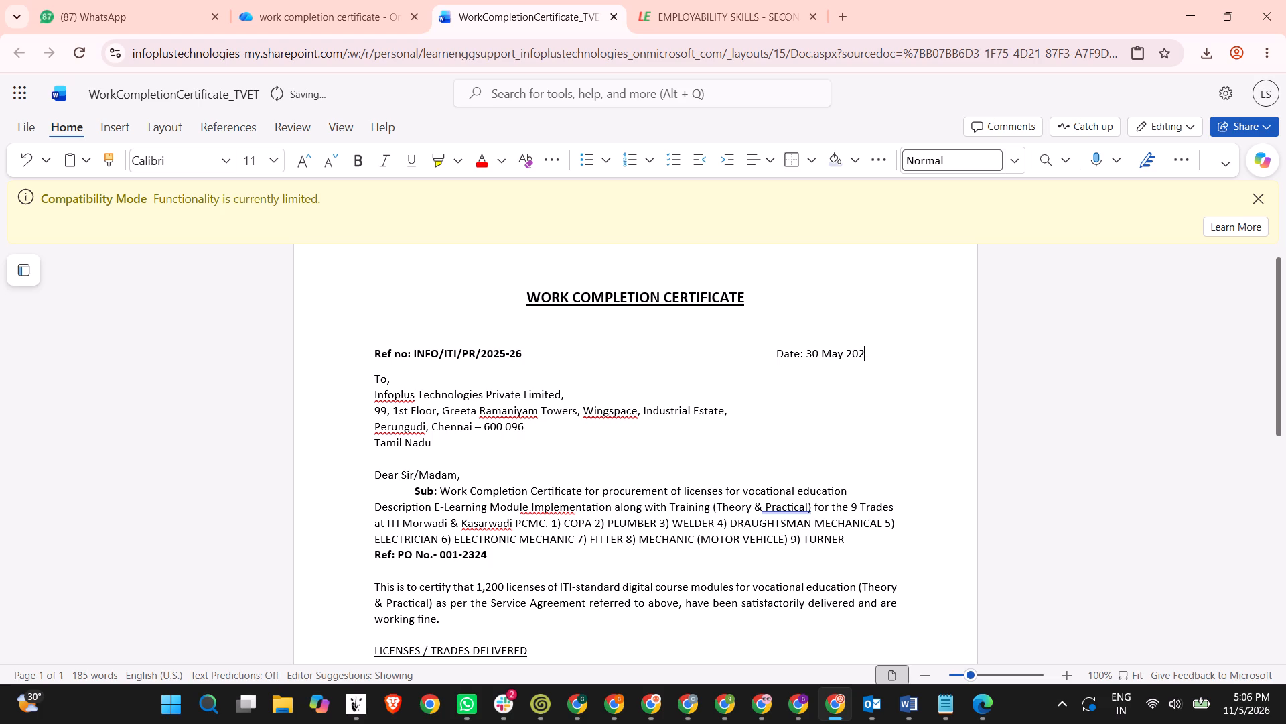
{"action": "key", "text": "5"}
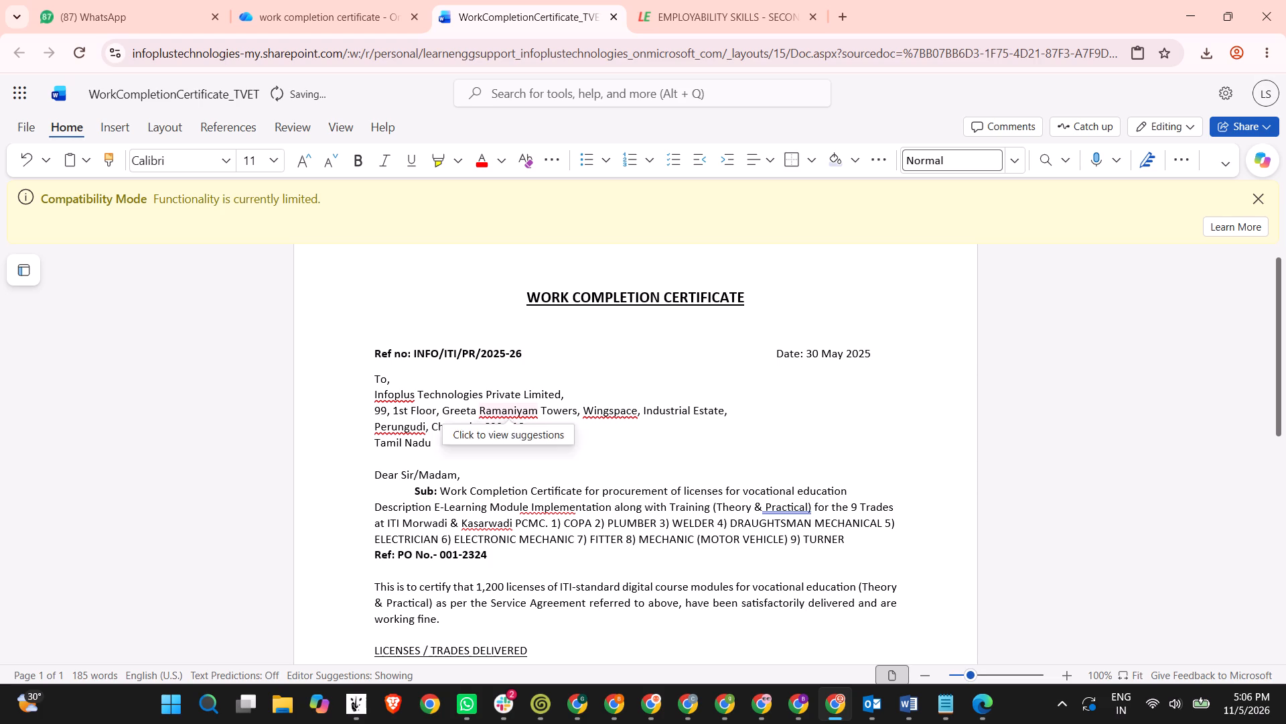
Replace "1,200 licenses" with "9 trades" in the certification paragraph.
{"action": "scroll", "coordinate": [479, 434], "scroll_direction": "down", "scroll_amount": 1}
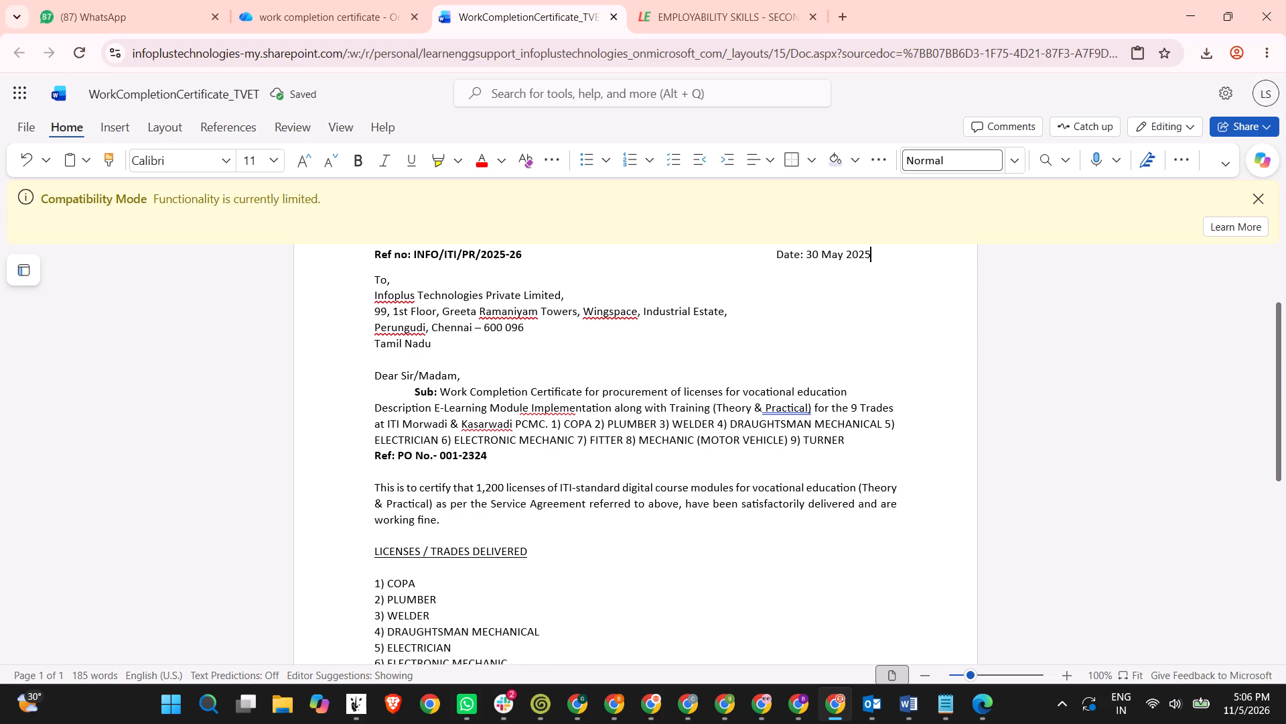
{"action": "left_click", "coordinate": [433, 407]}
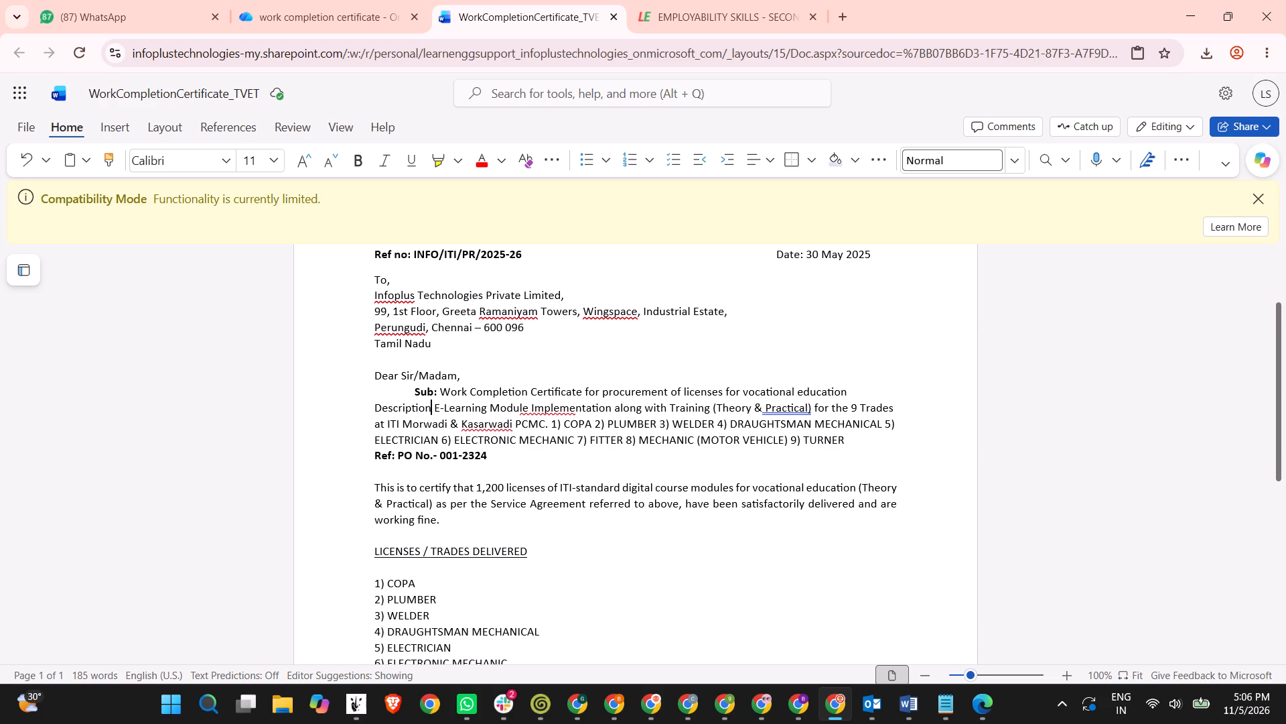
{"action": "scroll", "coordinate": [433, 407], "scroll_direction": "down", "scroll_amount": 1}
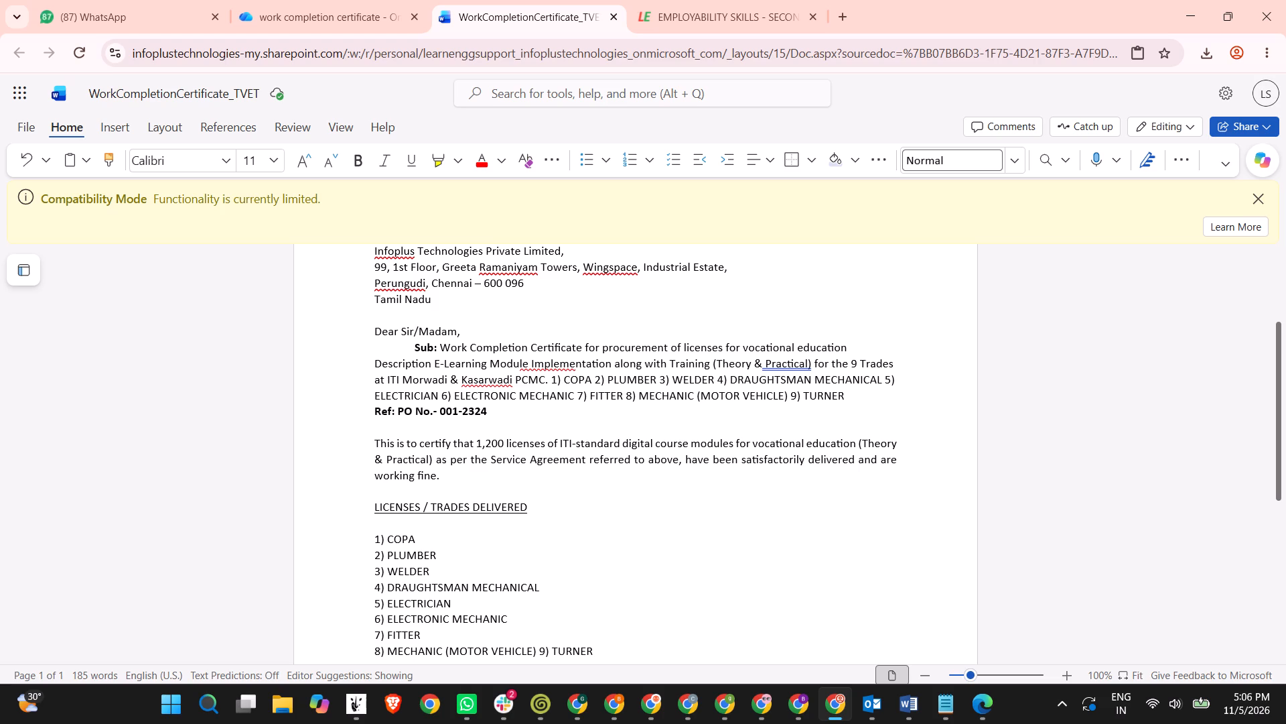
{"action": "left_click_drag", "start_coordinate": [474, 444], "coordinate": [522, 444]}
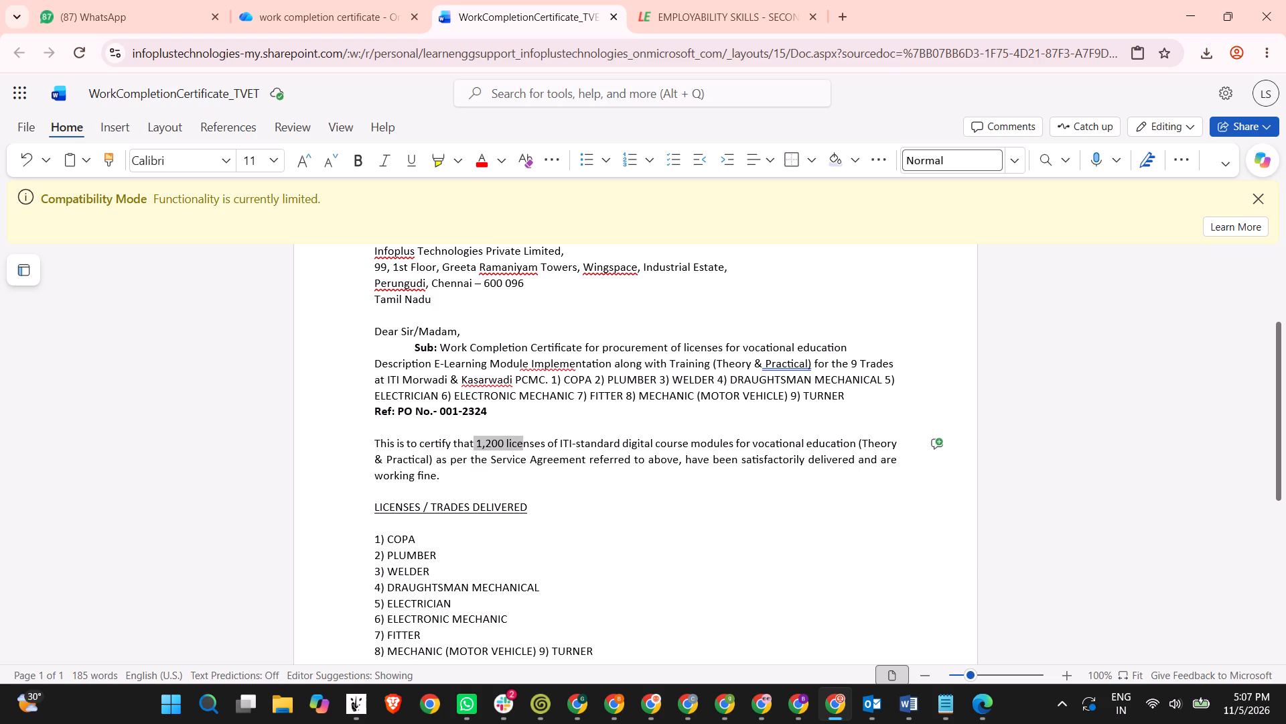
{"action": "left_click_drag", "start_coordinate": [522, 444], "coordinate": [545, 444]}
{"action": "key", "text": "space"}
{"action": "type", "text": "9"}
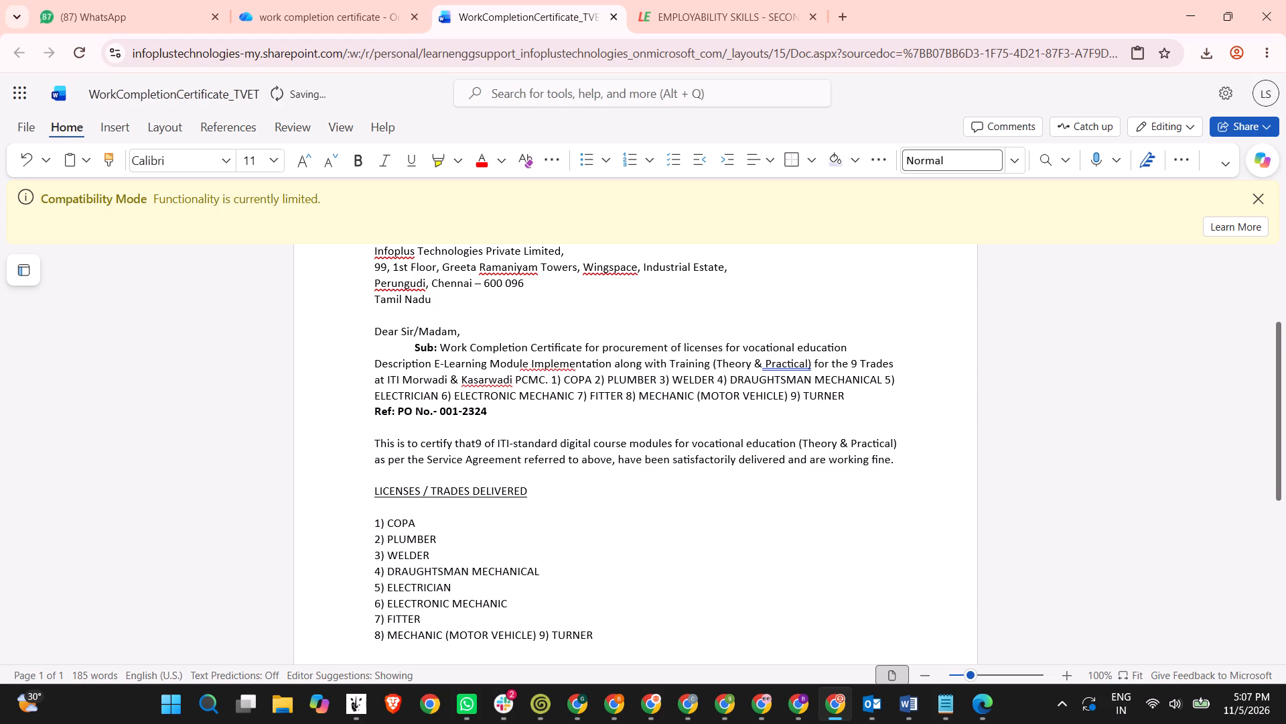
{"action": "key", "text": "BackSpace"}
{"action": "key", "text": "space"}
{"action": "type", "text": "9 trades"}
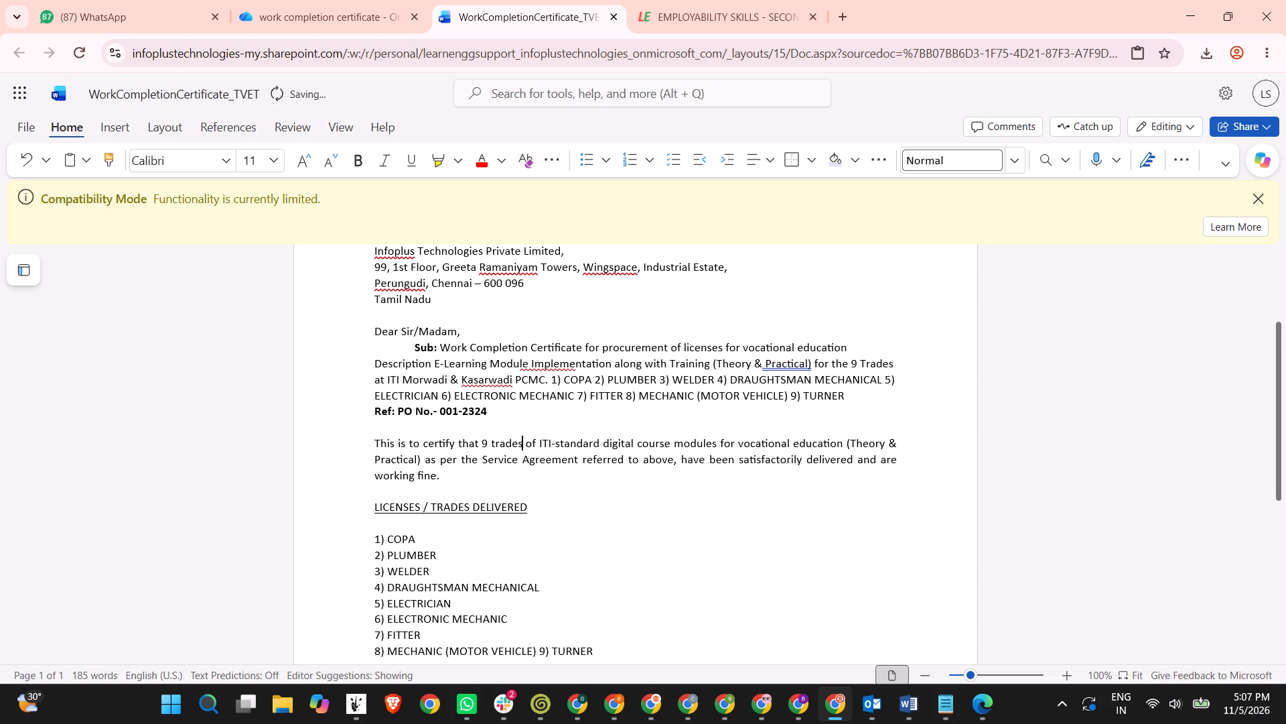
Replace "standard digital" after "ITI-" in the certification paragraph with "NCVT NSQF".
{"action": "left_click_drag", "start_coordinate": [556, 442], "coordinate": [570, 444]}
{"action": "left_click_drag", "start_coordinate": [570, 444], "coordinate": [654, 441]}
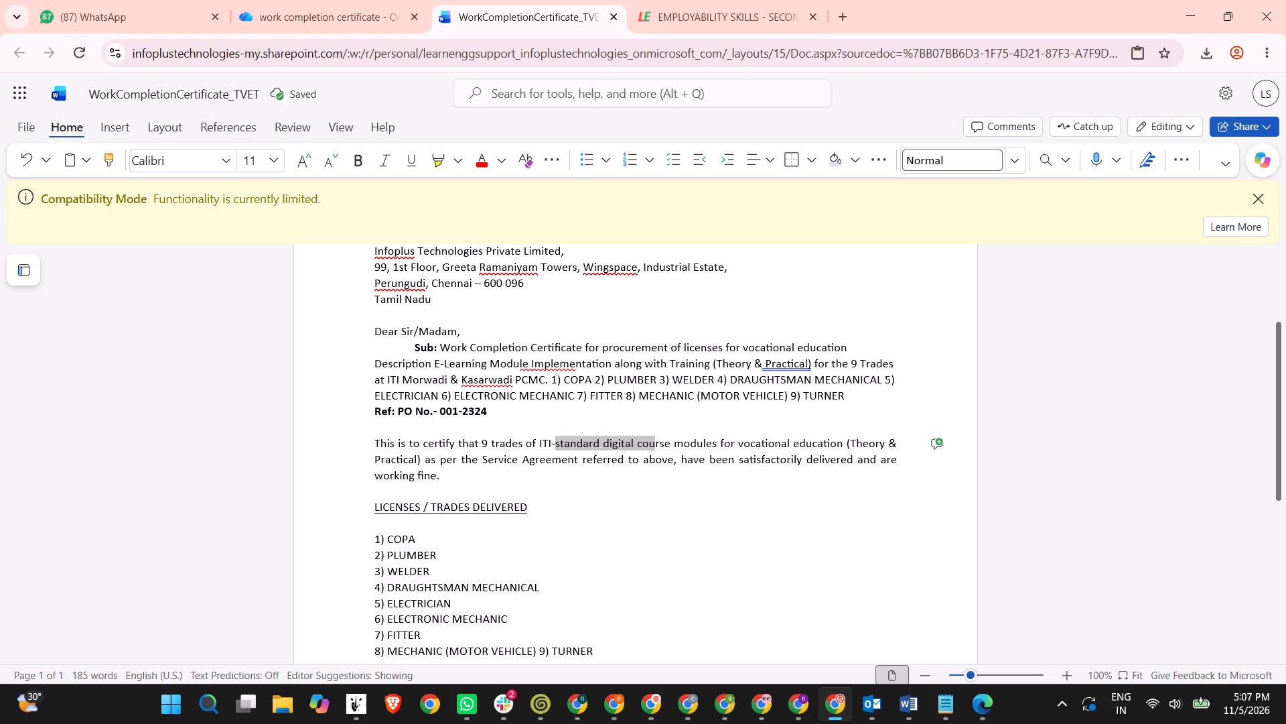
{"action": "left_click_drag", "start_coordinate": [654, 441], "coordinate": [632, 441]}
{"action": "type", "text": "NCVT"}
{"action": "key", "text": "space"}
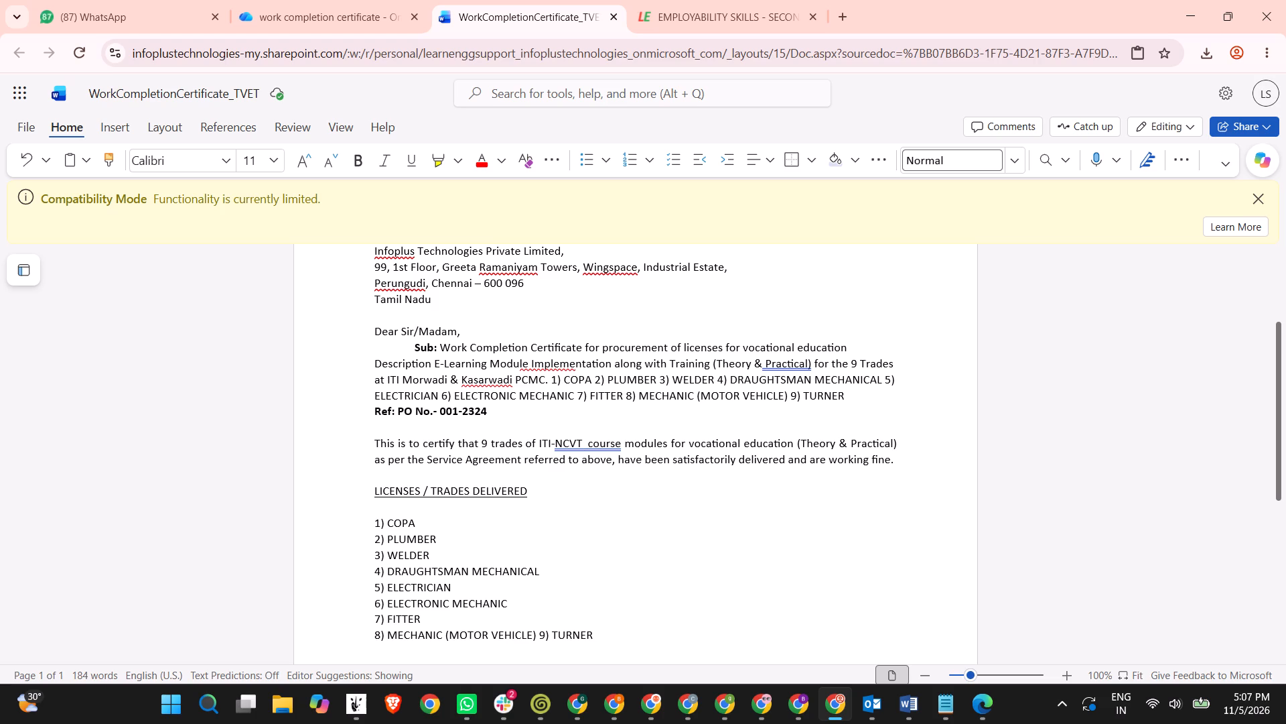
{"action": "type", "text": "NSQF"}
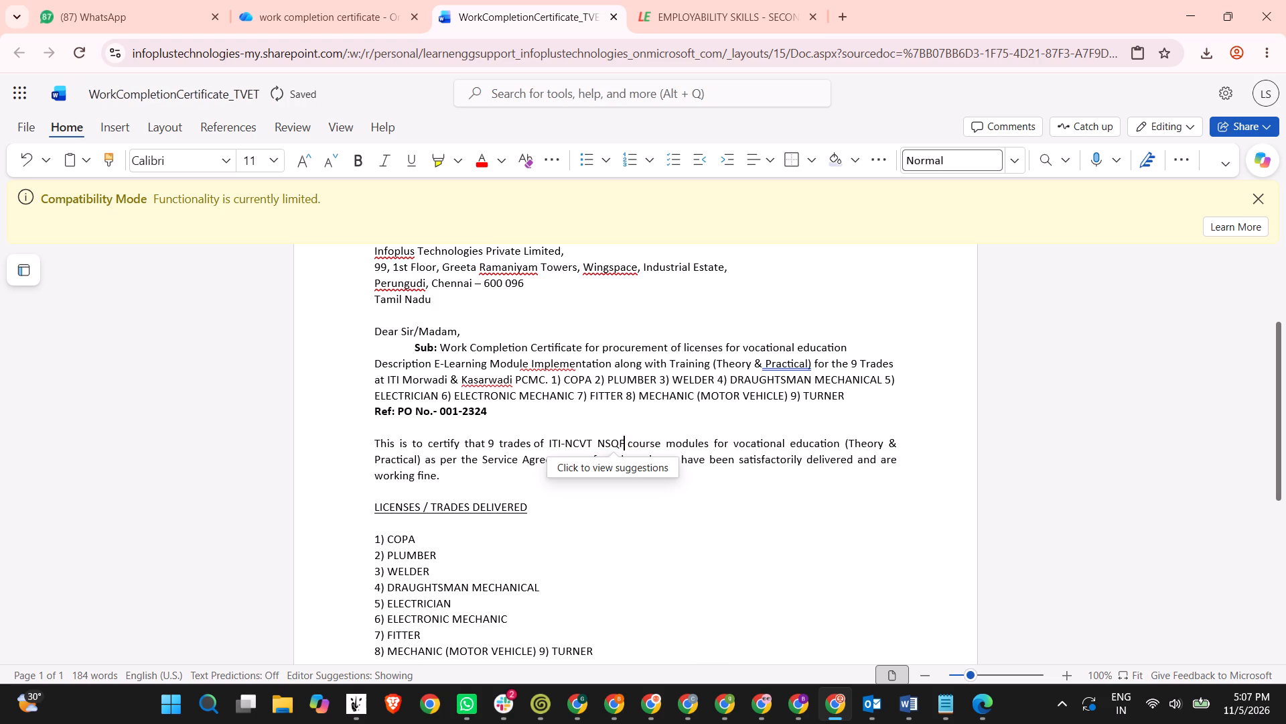
Delete "NCVT NSQF" after "ITI-" in the certification paragraph.
{"action": "key", "text": "BackSpace"}
{"action": "key", "text": "BackSpace"}
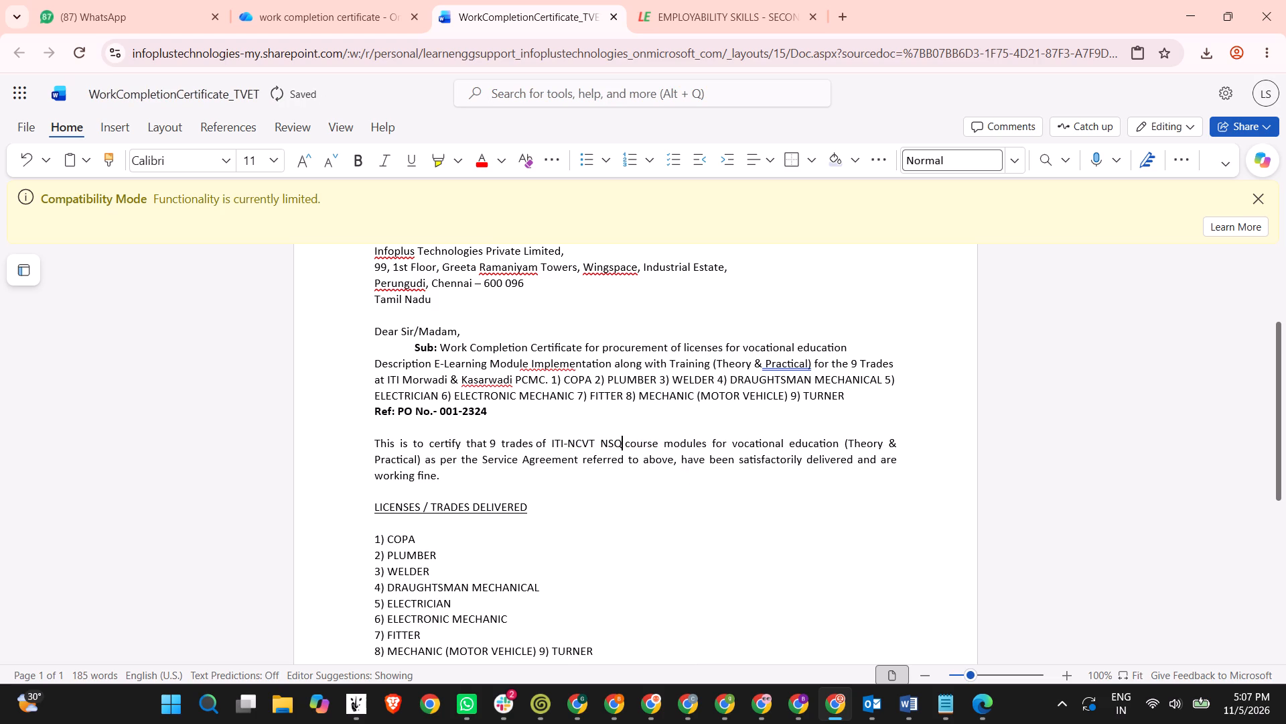
{"action": "key", "text": "BackSpace"}
{"action": "key", "text": "BackSpace"}
{"action": "key", "text": "BackSpace"}
{"action": "key", "text": "BackSpace"}
{"action": "key", "text": "BackSpace"}
{"action": "key", "text": "BackSpace"}
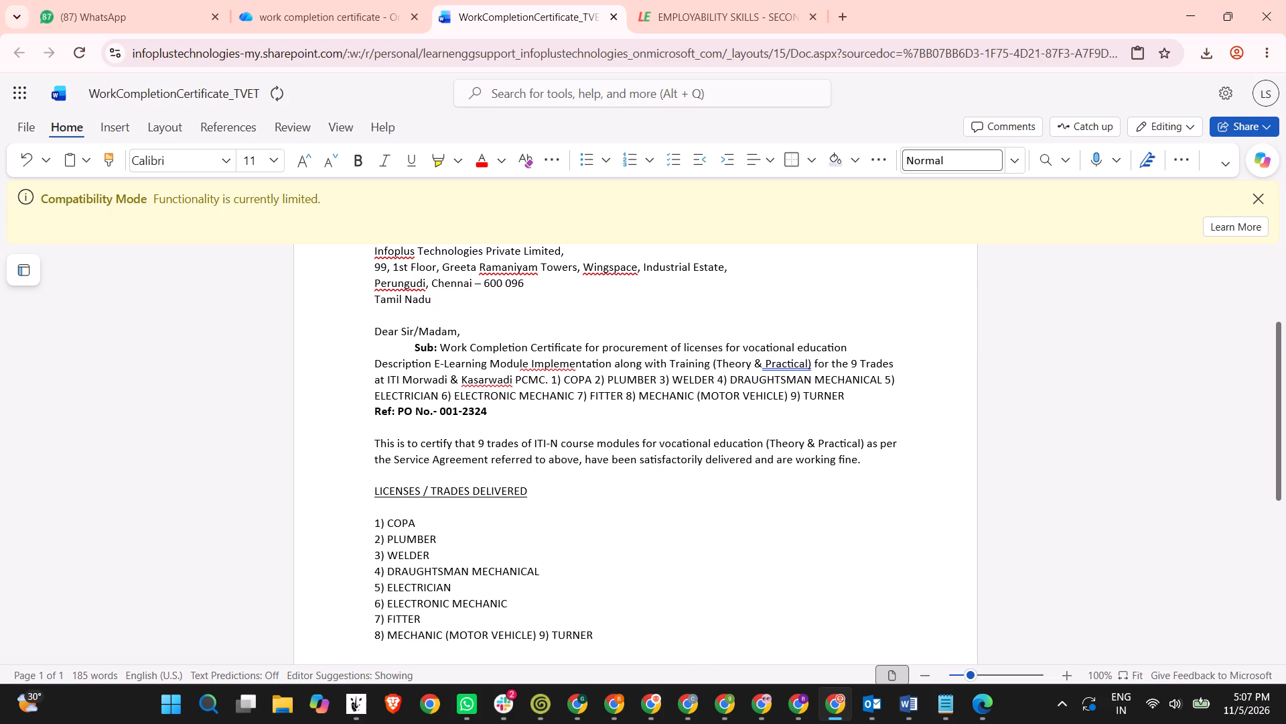
{"action": "key", "text": "BackSpace"}
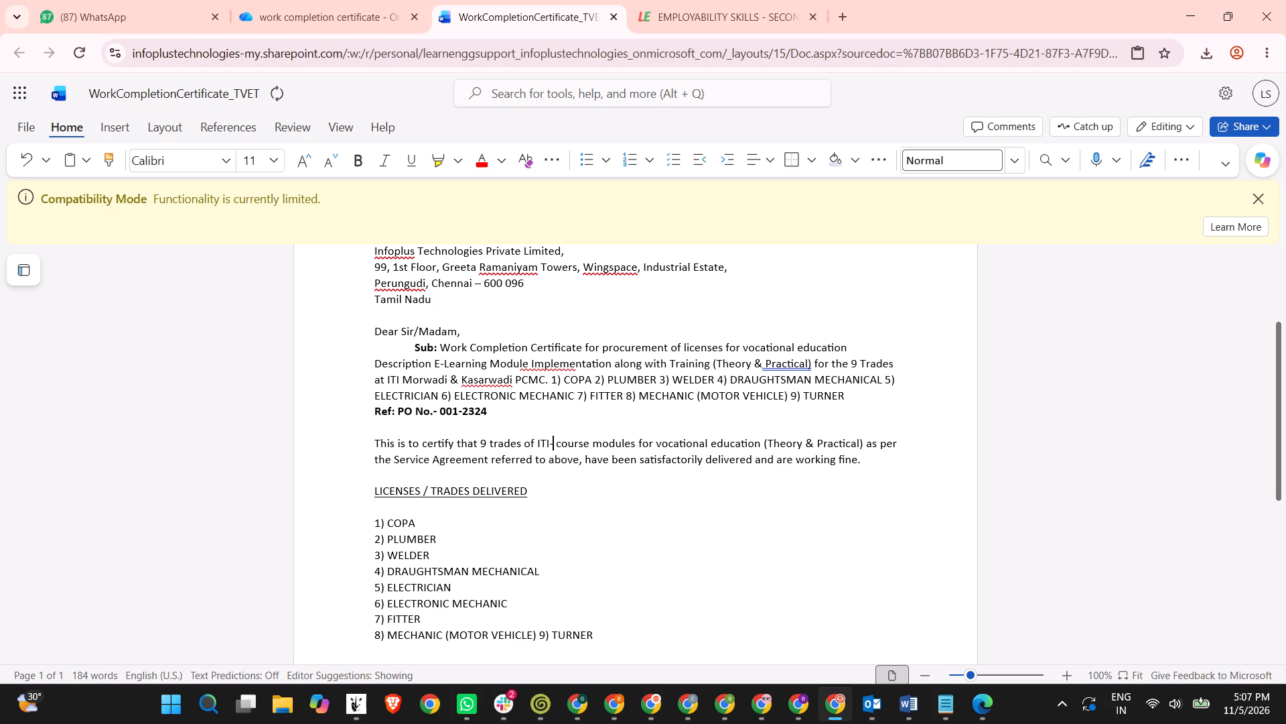
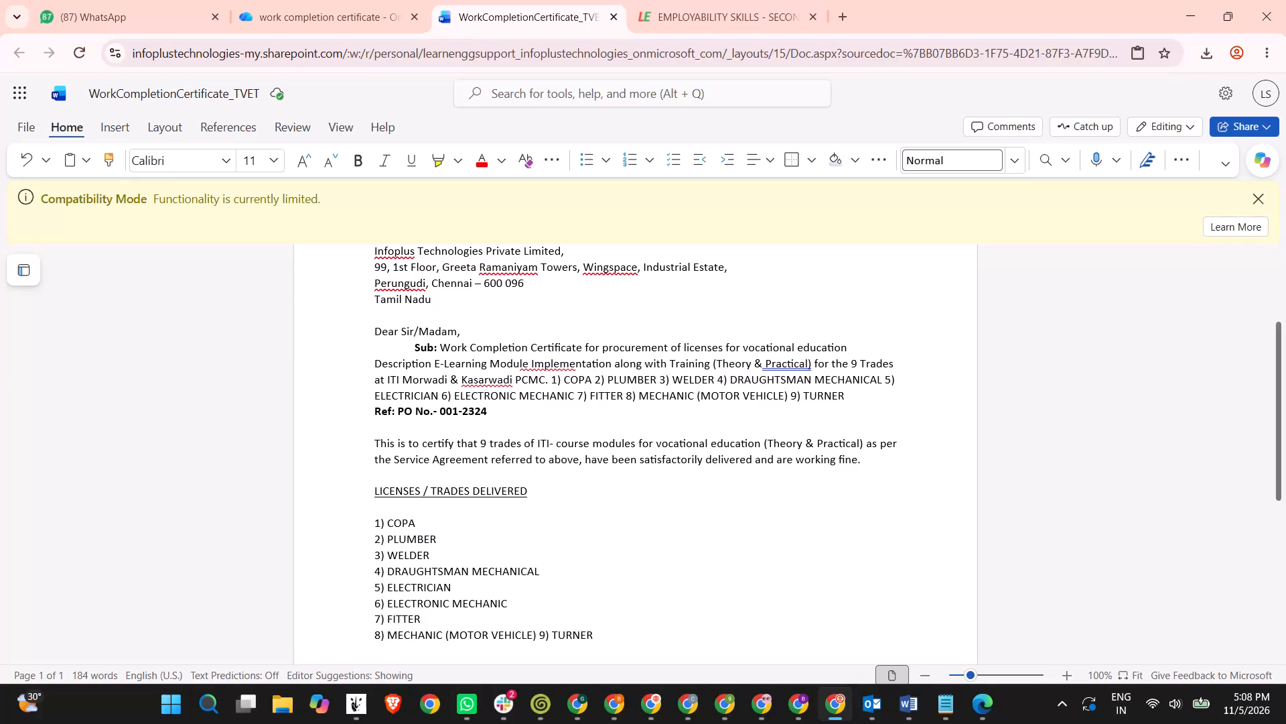
Delete "for vocational education" after "course modules" in the certification paragraph.
{"action": "left_click_drag", "start_coordinate": [758, 443], "coordinate": [671, 452]}
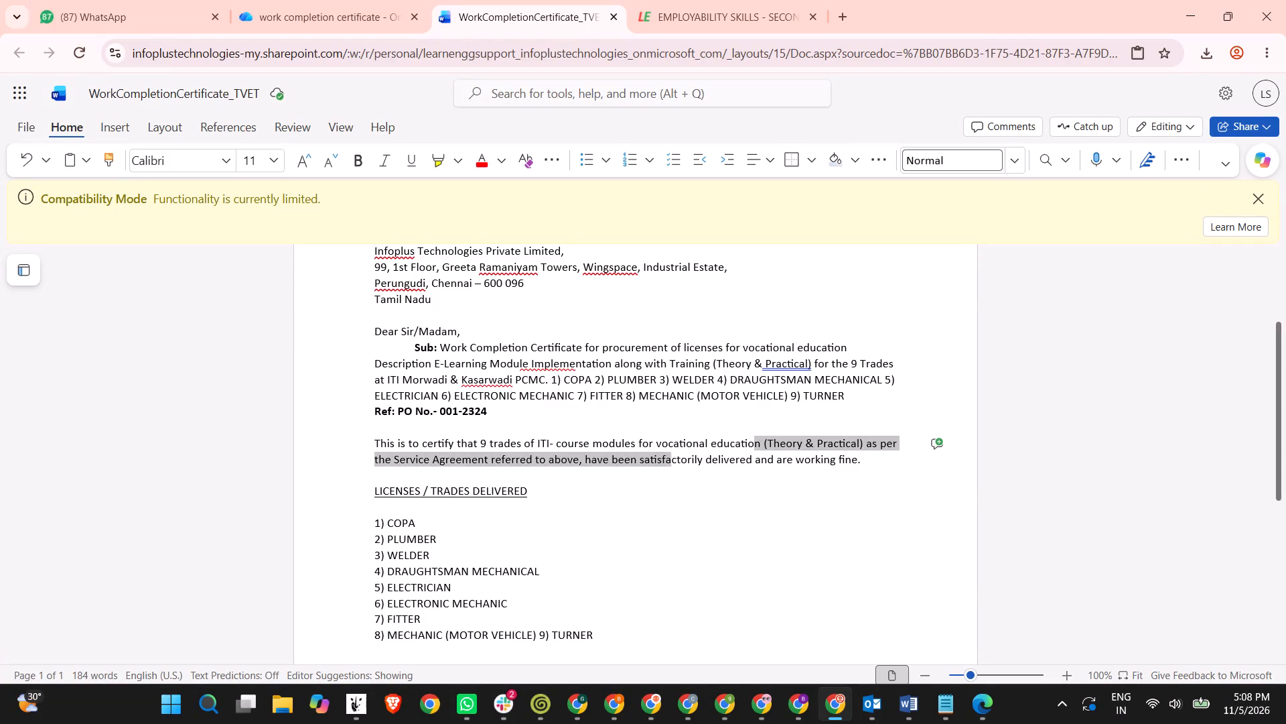
{"action": "left_click_drag", "start_coordinate": [671, 452], "coordinate": [637, 444]}
{"action": "key", "text": "BackSpace"}
{"action": "key", "text": "Delete"}
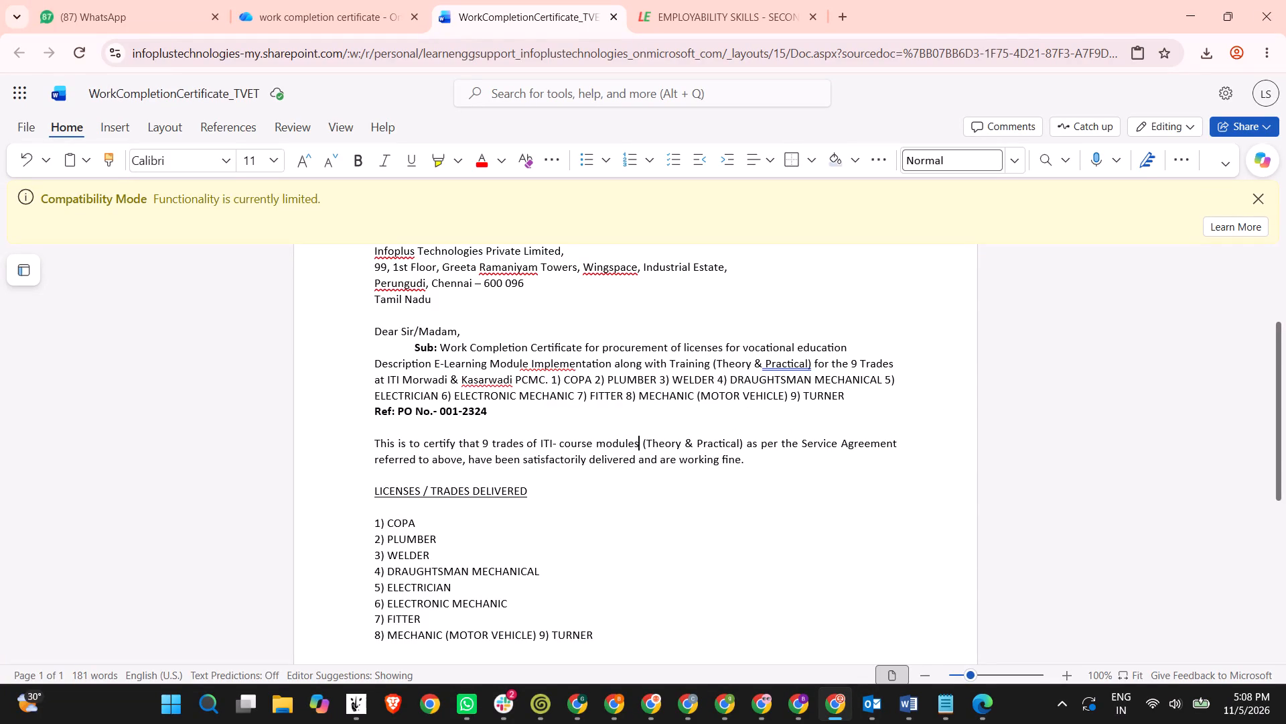
Replace "Service Agreement" with "purchase order" in the certification paragraph.
{"action": "left_click_drag", "start_coordinate": [801, 440], "coordinate": [895, 447]}
{"action": "key", "text": "BackSpace"}
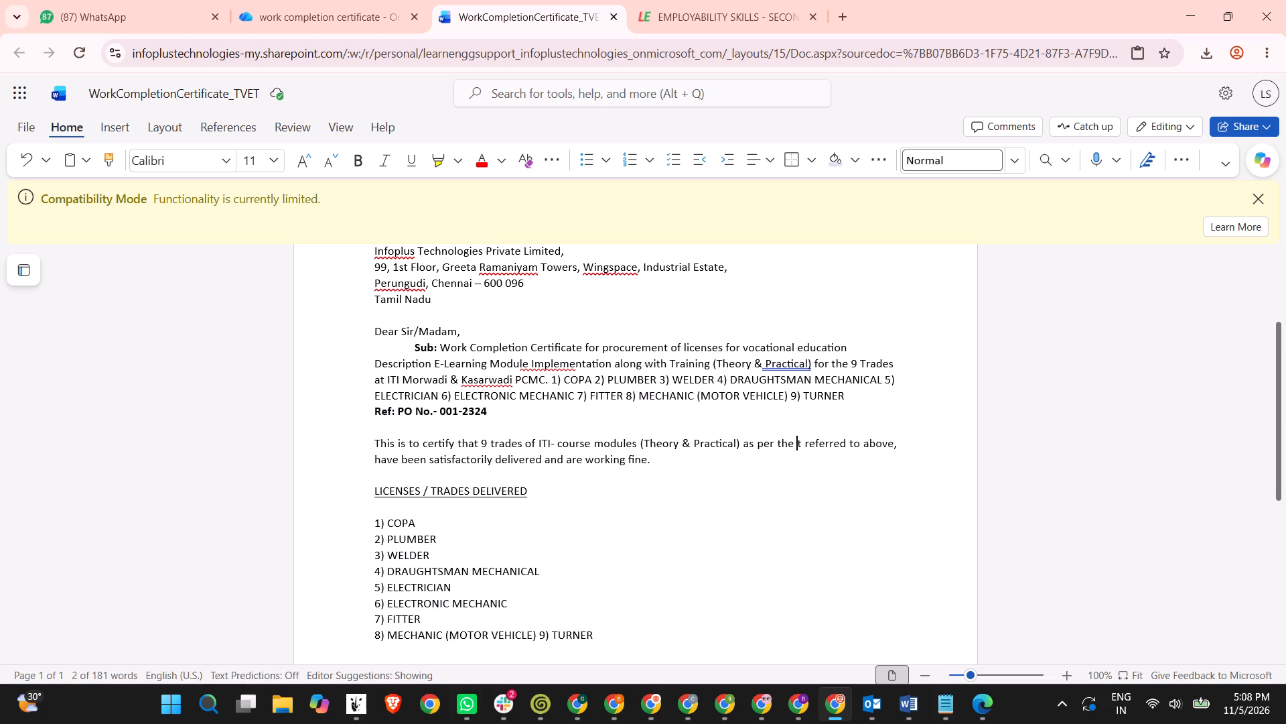
{"action": "key", "text": "Delete"}
{"action": "type", "text": "purs"}
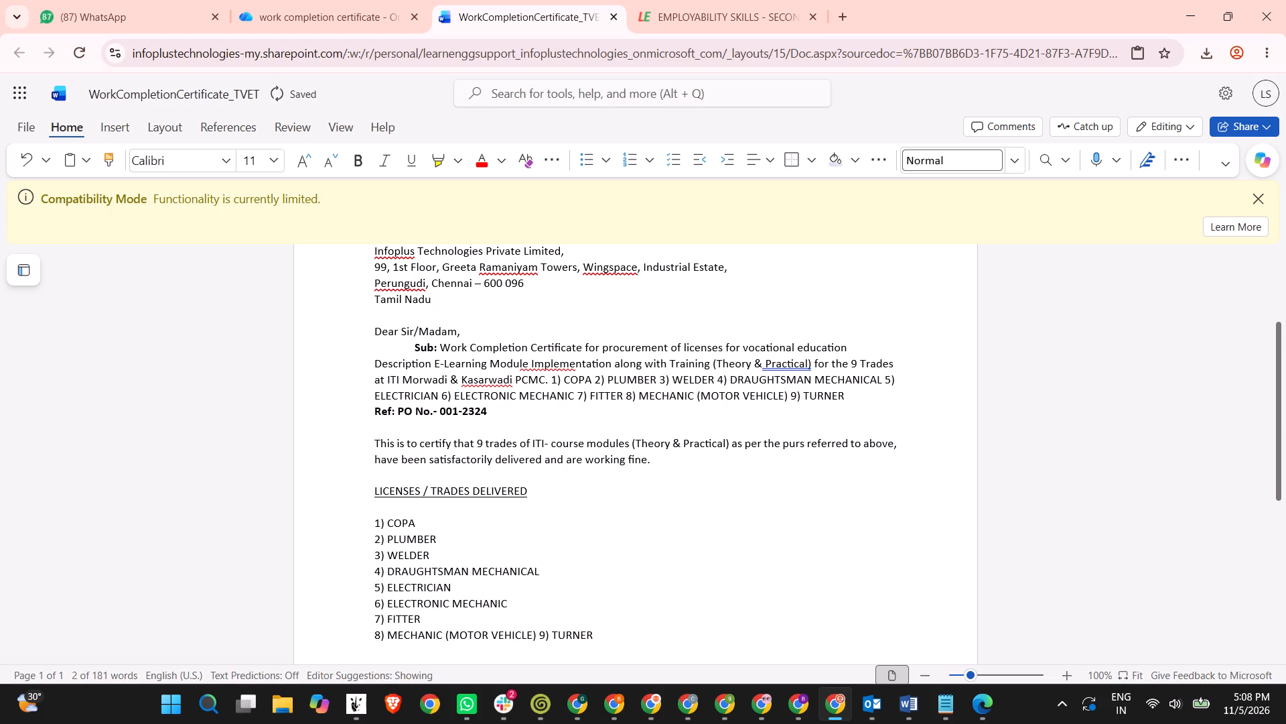
{"action": "key", "text": "BackSpace"}
{"action": "type", "text": "chase"}
{"action": "key", "text": "space"}
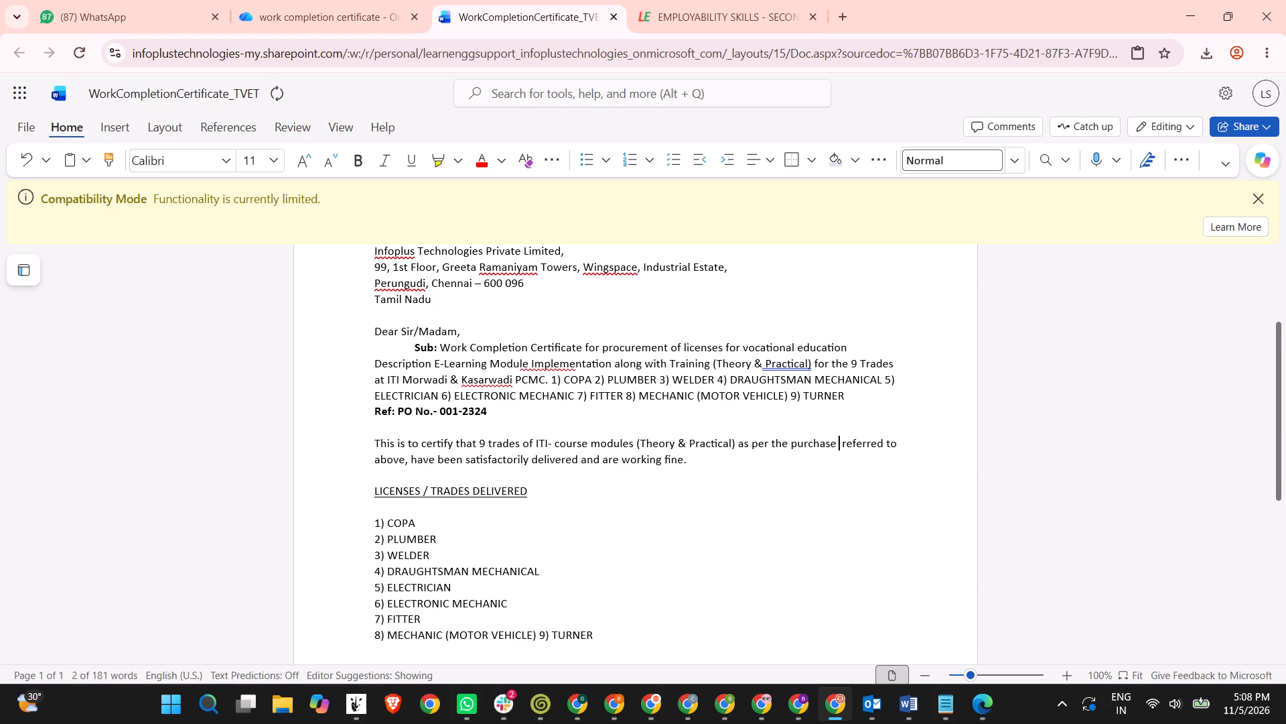
{"action": "type", "text": "order"}
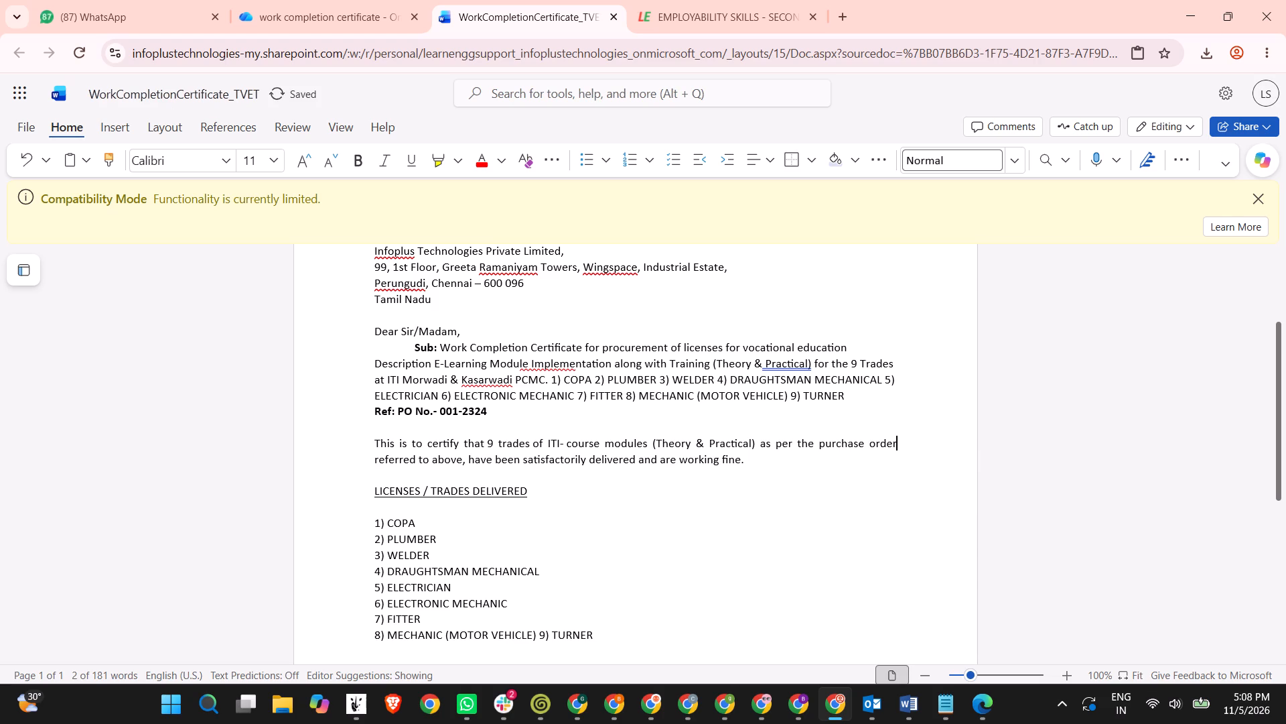
Move "9) TURNER" onto its own line in the list of delivered trades.
{"action": "scroll", "coordinate": [678, 471], "scroll_direction": "down", "scroll_amount": 1}
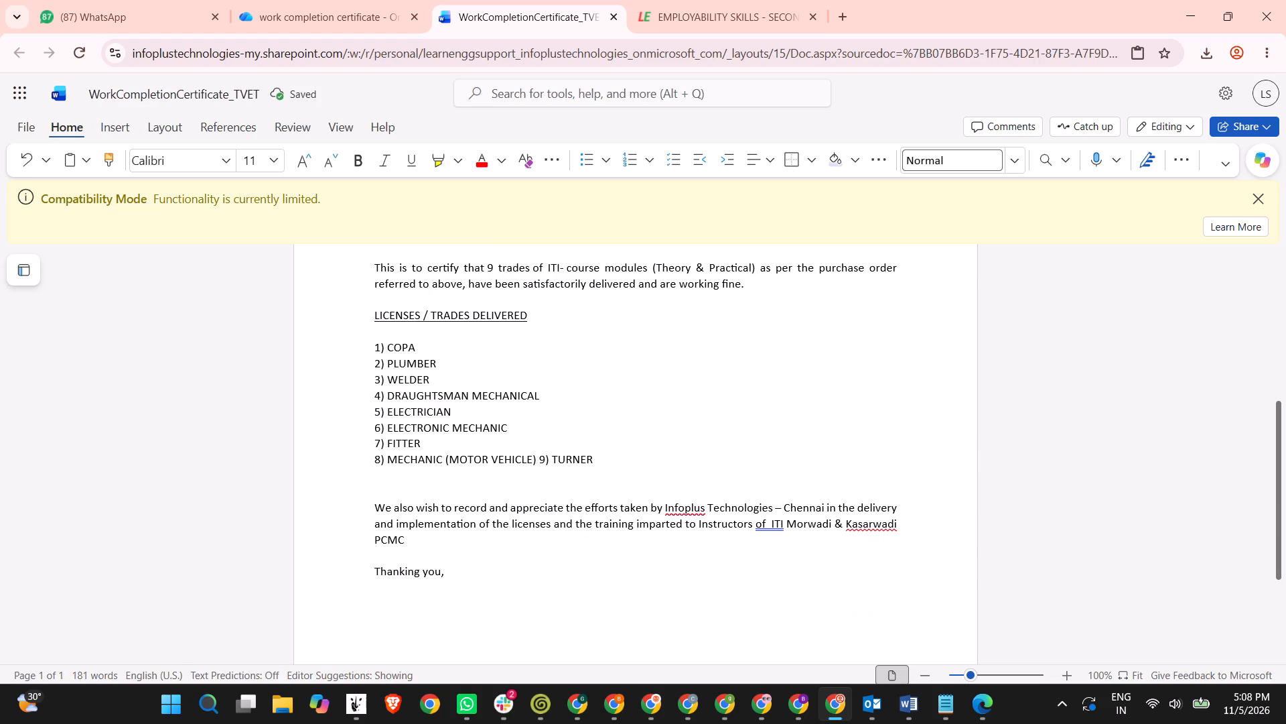
{"action": "left_click", "coordinate": [539, 455]}
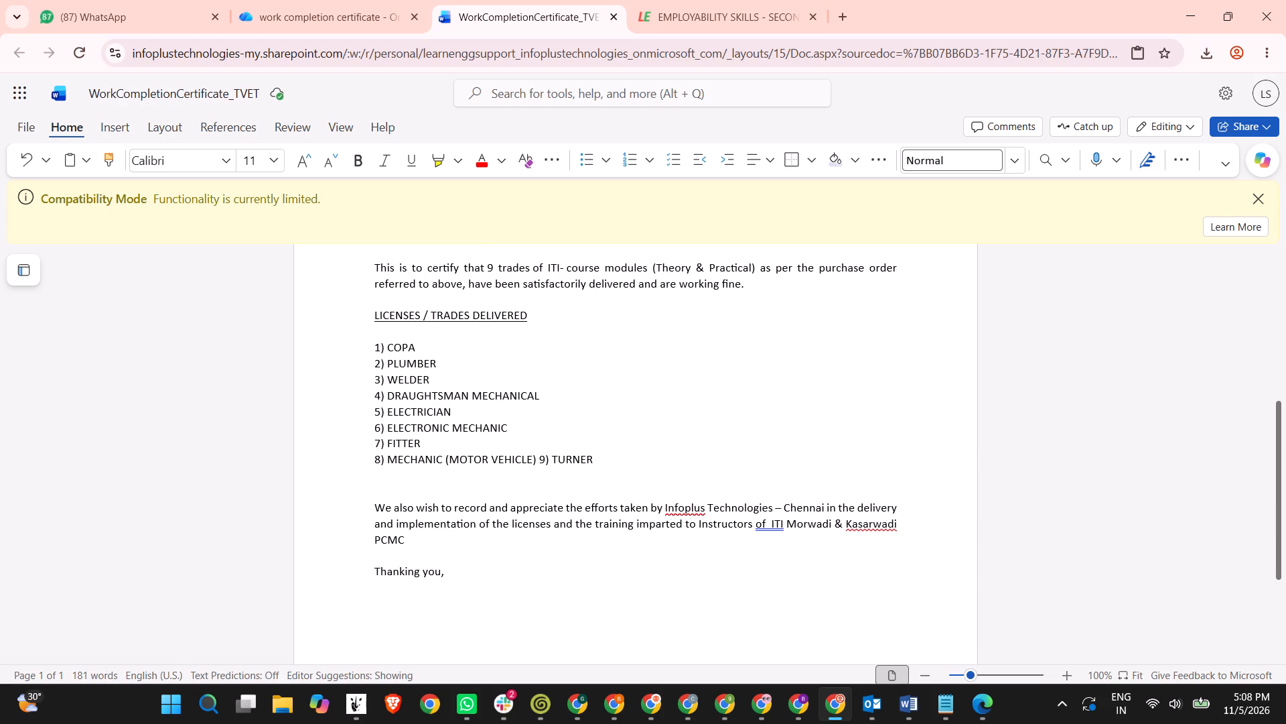
{"action": "key", "text": "Return"}
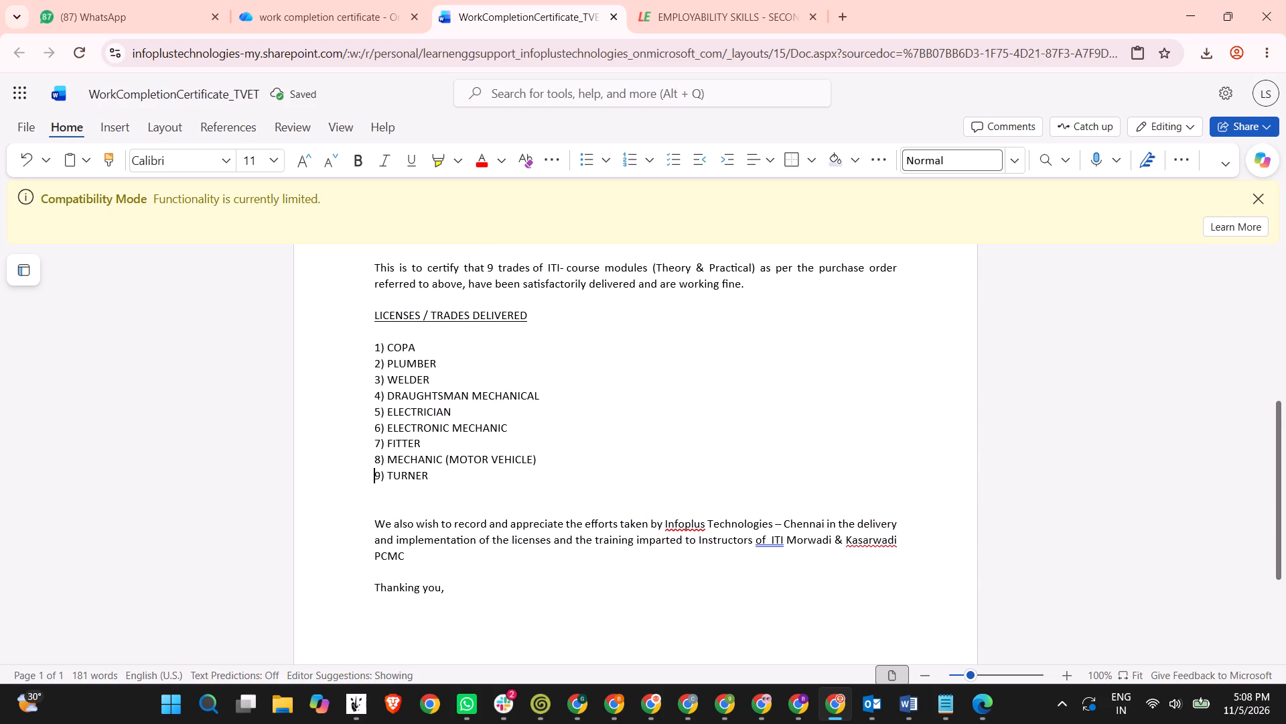
Delete "Description" from the subject text and separate the "E-Learning Module Implementation" text from the subject line with a blank line.
{"action": "scroll", "coordinate": [644, 474], "scroll_direction": "down", "scroll_amount": 1}
{"action": "scroll", "coordinate": [644, 474], "scroll_direction": "up", "scroll_amount": 1}
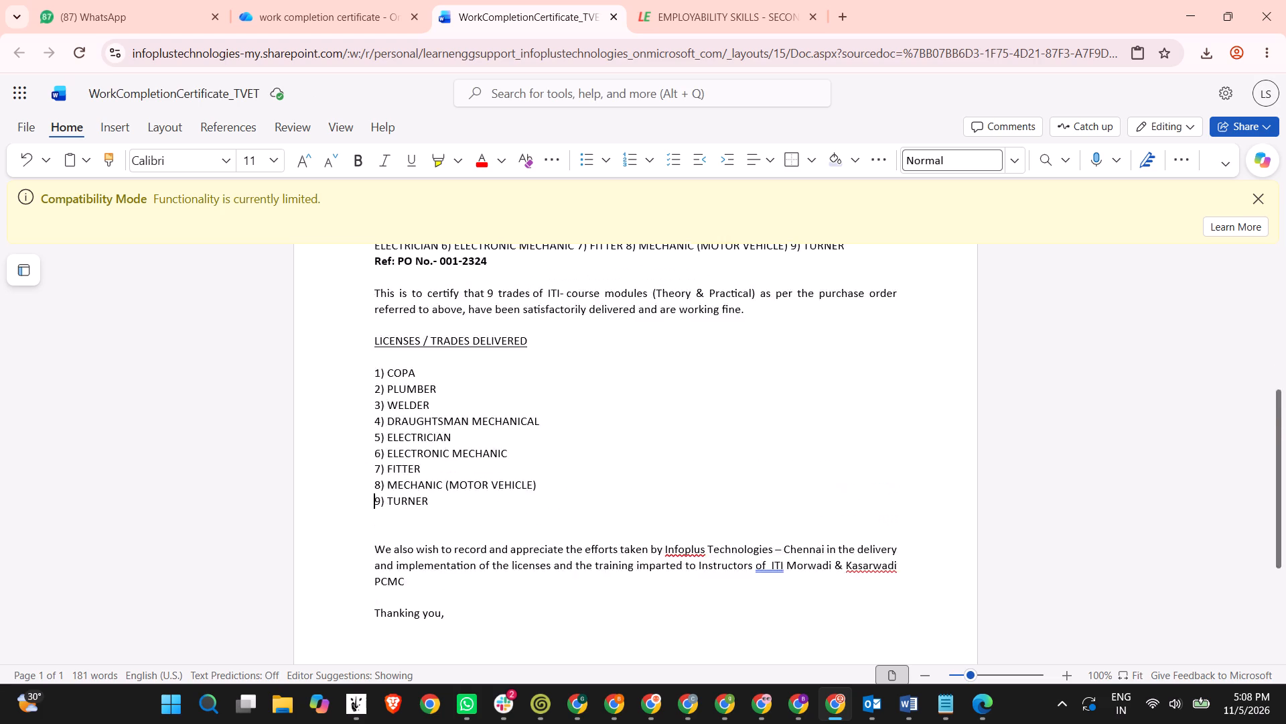
{"action": "scroll", "coordinate": [644, 474], "scroll_direction": "up", "scroll_amount": 1}
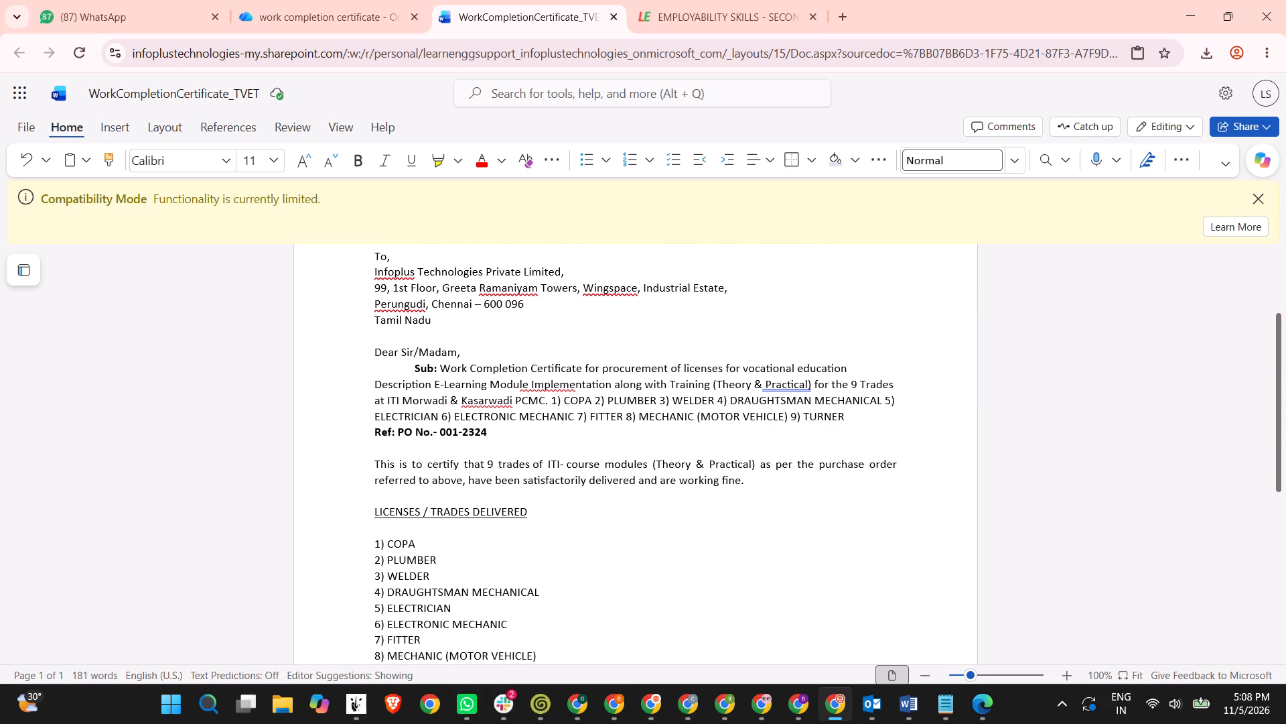
{"action": "left_click_drag", "start_coordinate": [435, 381], "coordinate": [368, 386]}
{"action": "key", "text": "BackSpace"}
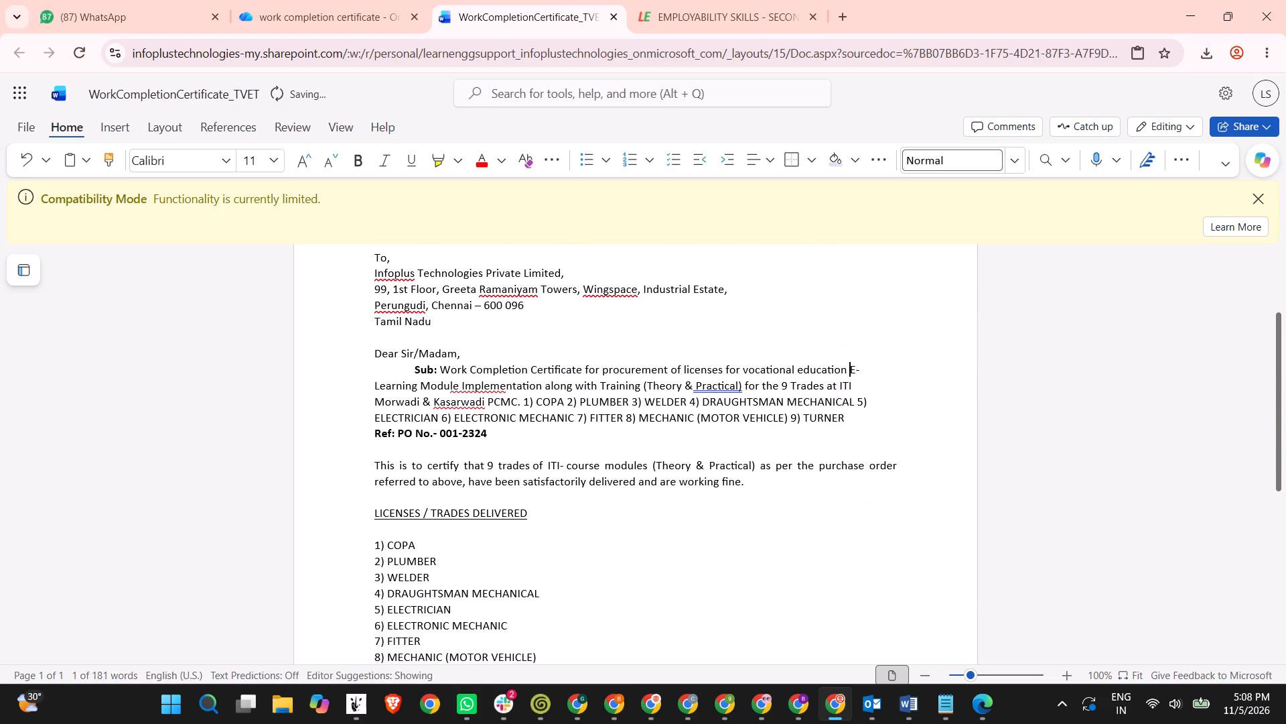
{"action": "key", "text": "Return"}
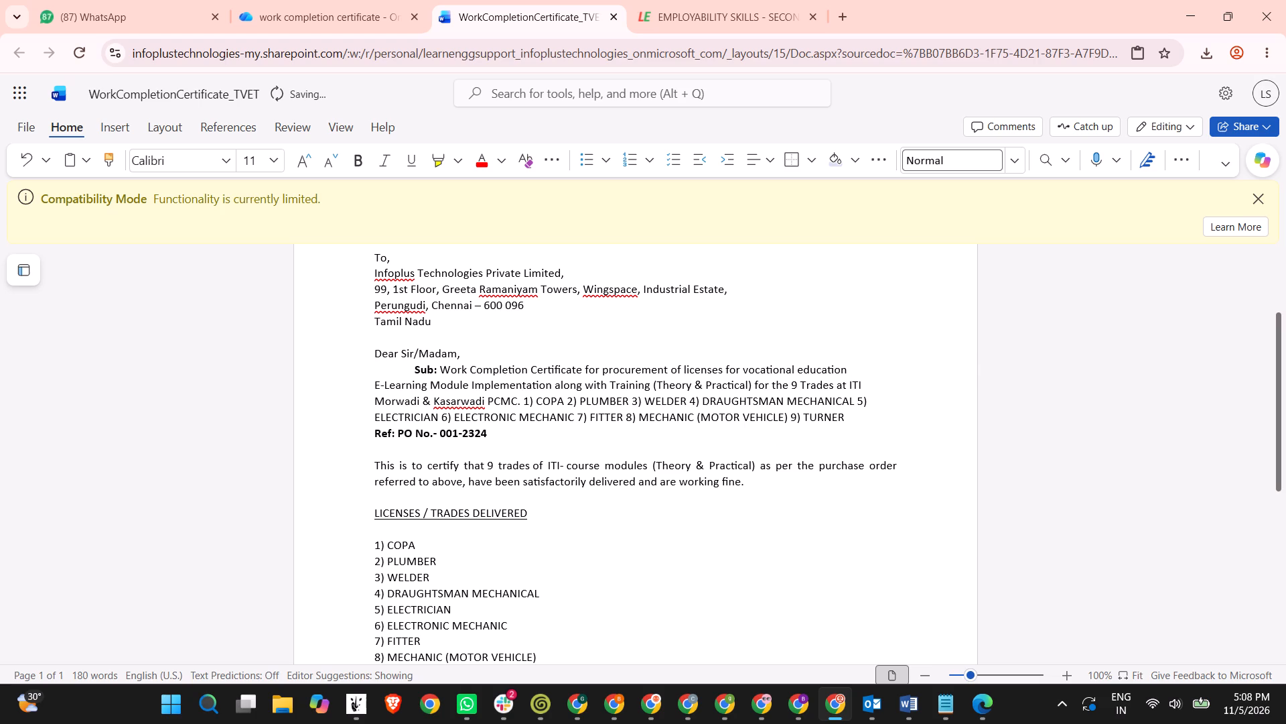
{"action": "key", "text": "Return"}
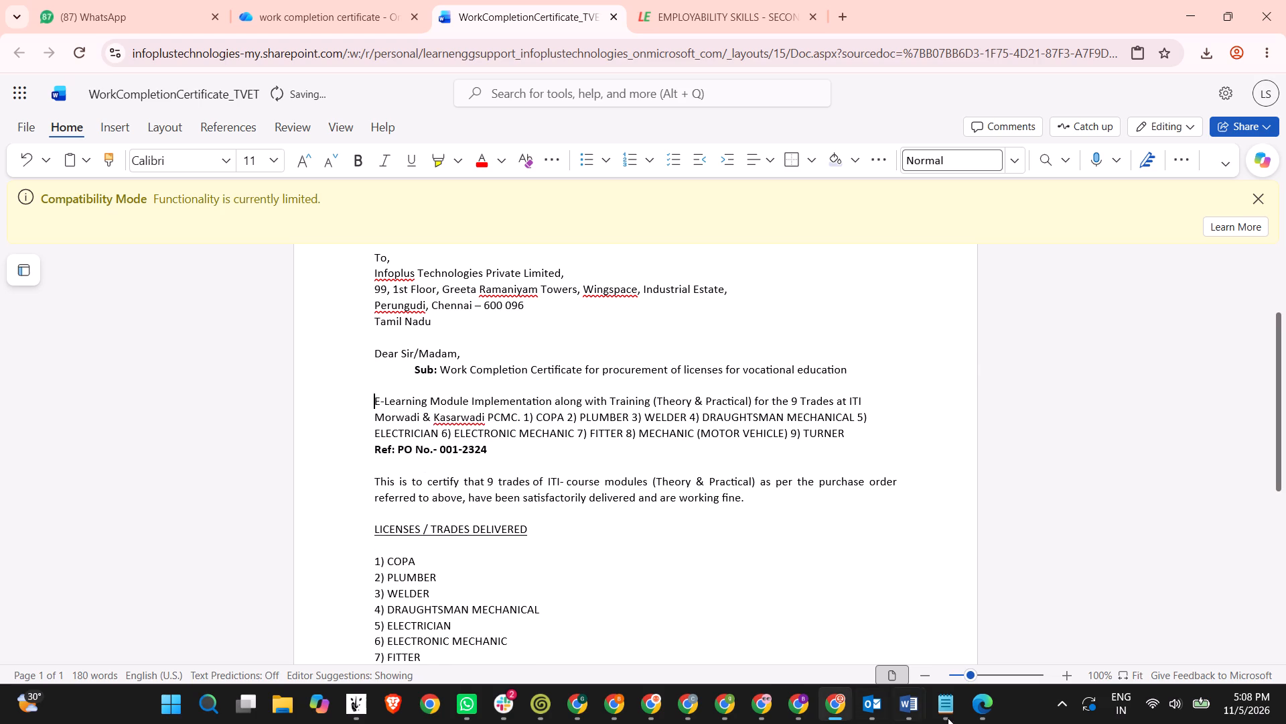
Switch to Microsoft Edge and review the Indraneel Technologies purchase order's item description and terms against the certificate text.
{"action": "left_click", "coordinate": [968, 711]}
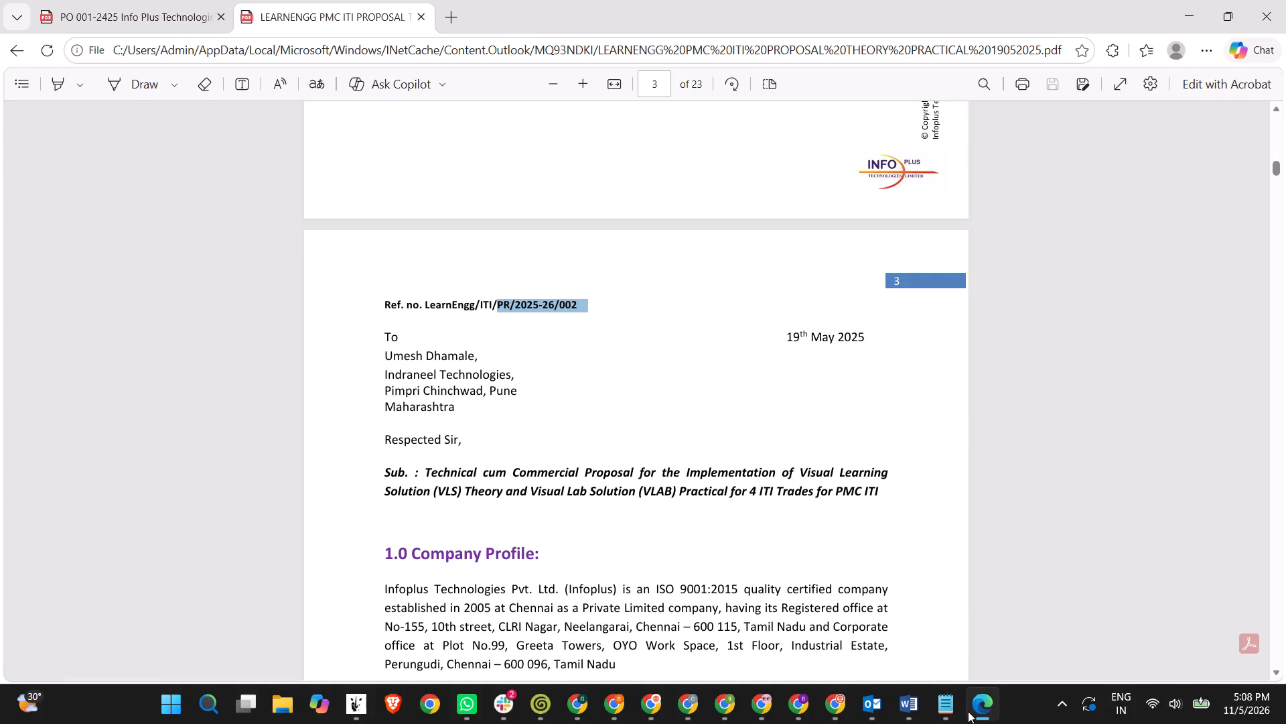
{"action": "left_click", "coordinate": [968, 711]}
{"action": "left_click", "coordinate": [968, 711]}
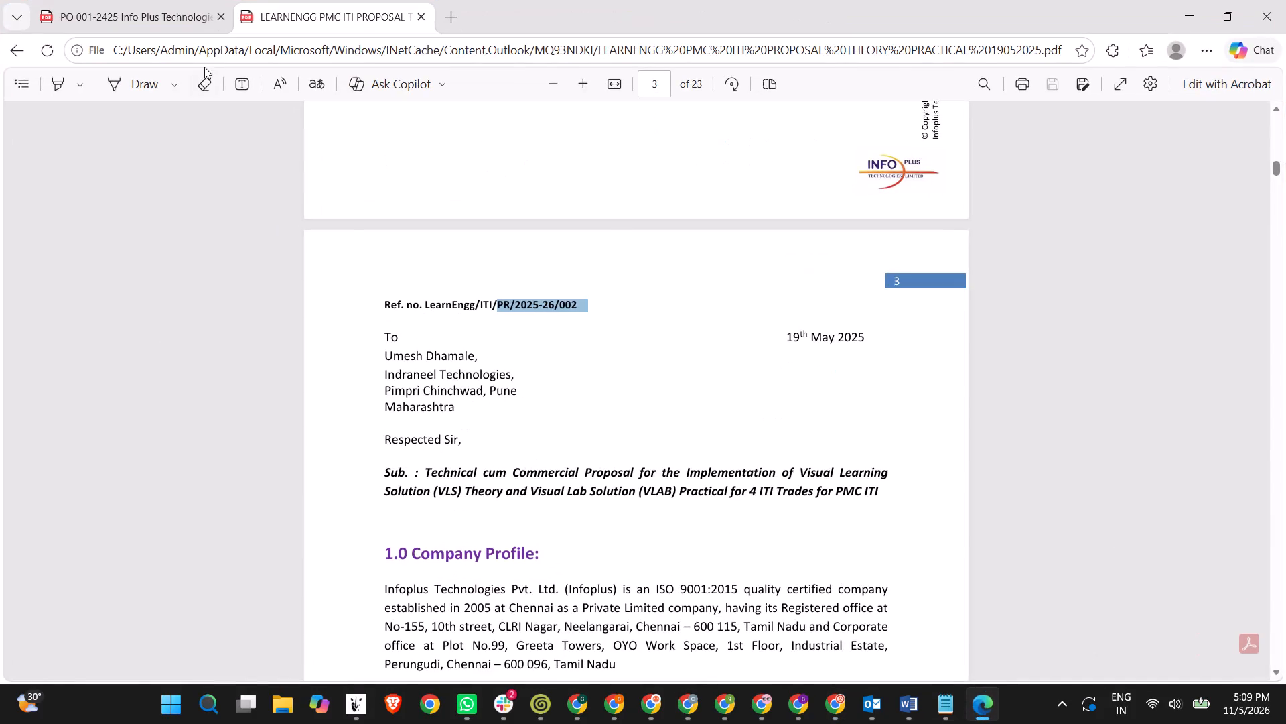
{"action": "left_click", "coordinate": [130, 1]}
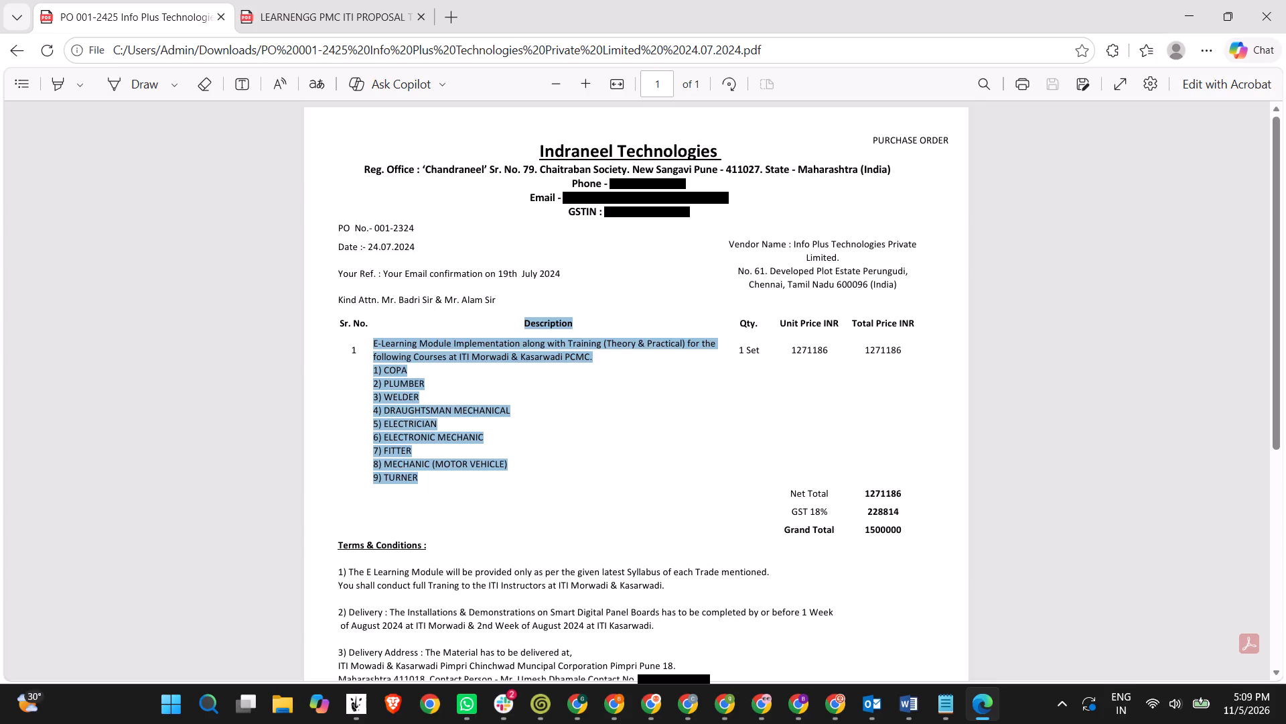
{"action": "scroll", "coordinate": [472, 339], "scroll_direction": "down", "scroll_amount": 1}
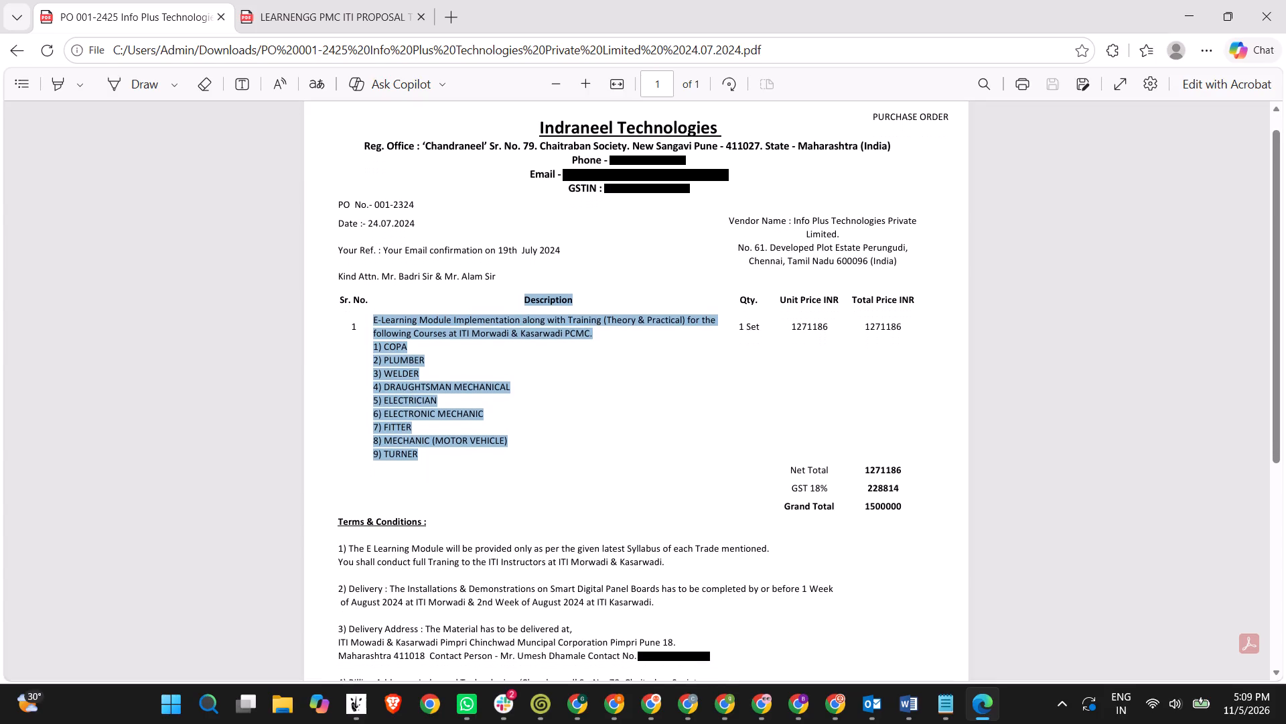
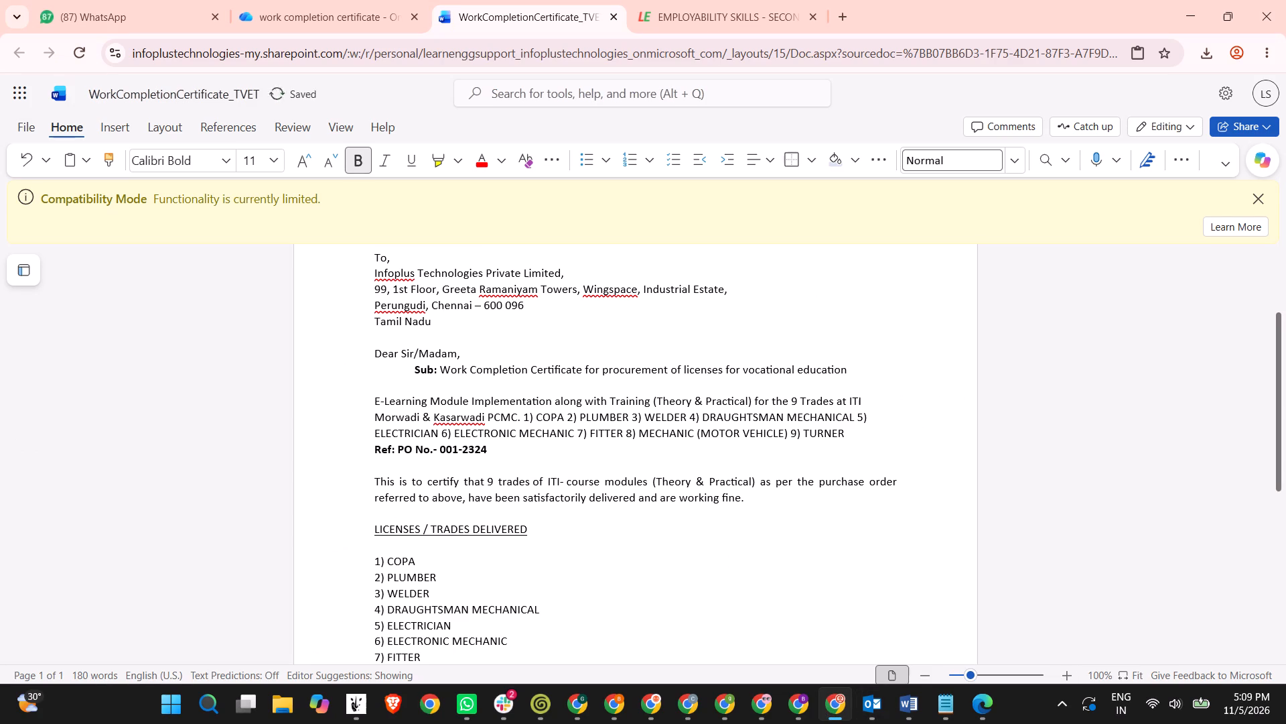
Complete the PO reference line after "001-2324" with "dated 24.07.2024".
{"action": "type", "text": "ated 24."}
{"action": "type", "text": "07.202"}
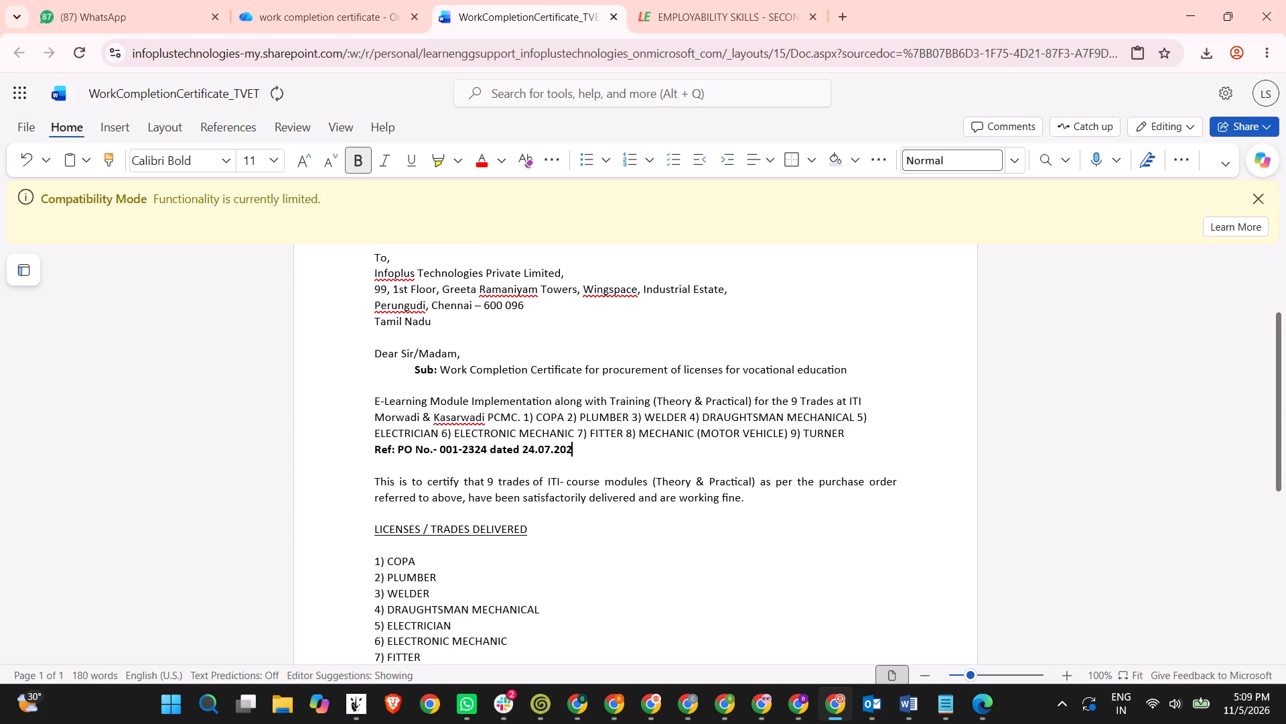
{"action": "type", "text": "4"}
Remove the bold formatting from the date "24.07.2024" in the reference line.
{"action": "left_click_drag", "start_coordinate": [585, 452], "coordinate": [561, 454]}
{"action": "left_click_drag", "start_coordinate": [561, 454], "coordinate": [524, 452]}
{"action": "key", "text": "ctrl+b"}
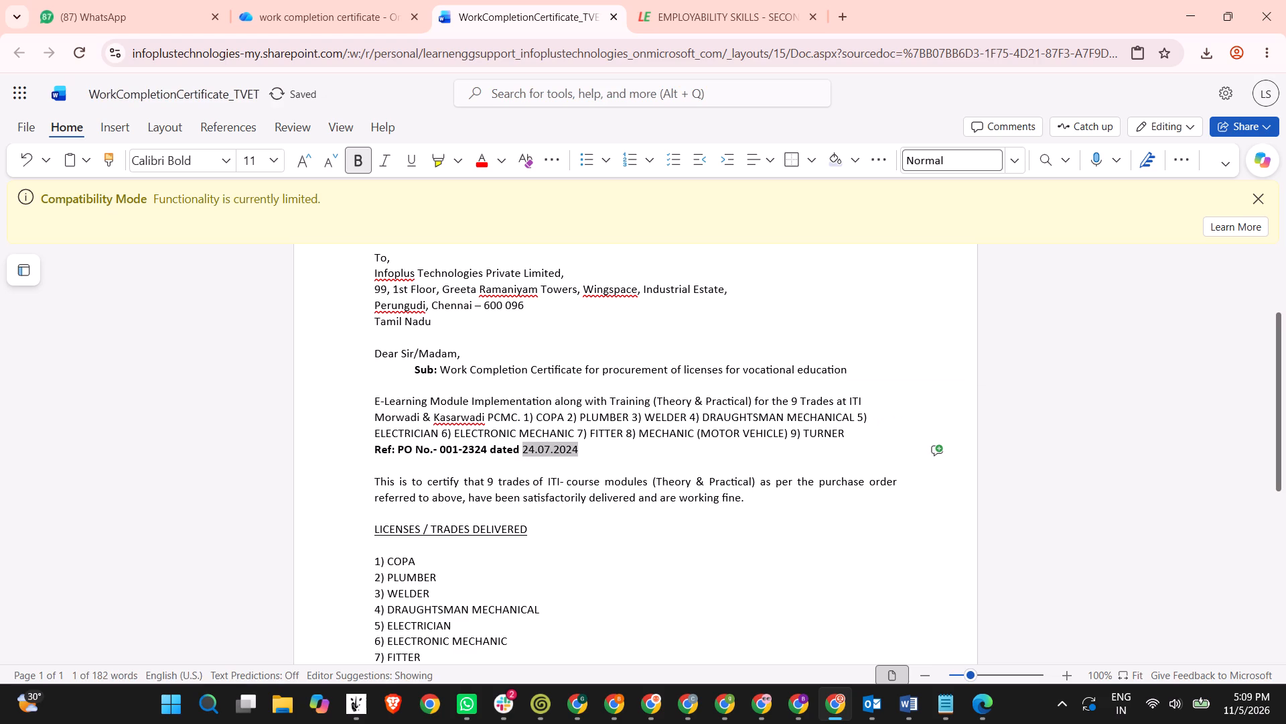
{"action": "left_click", "coordinate": [569, 443]}
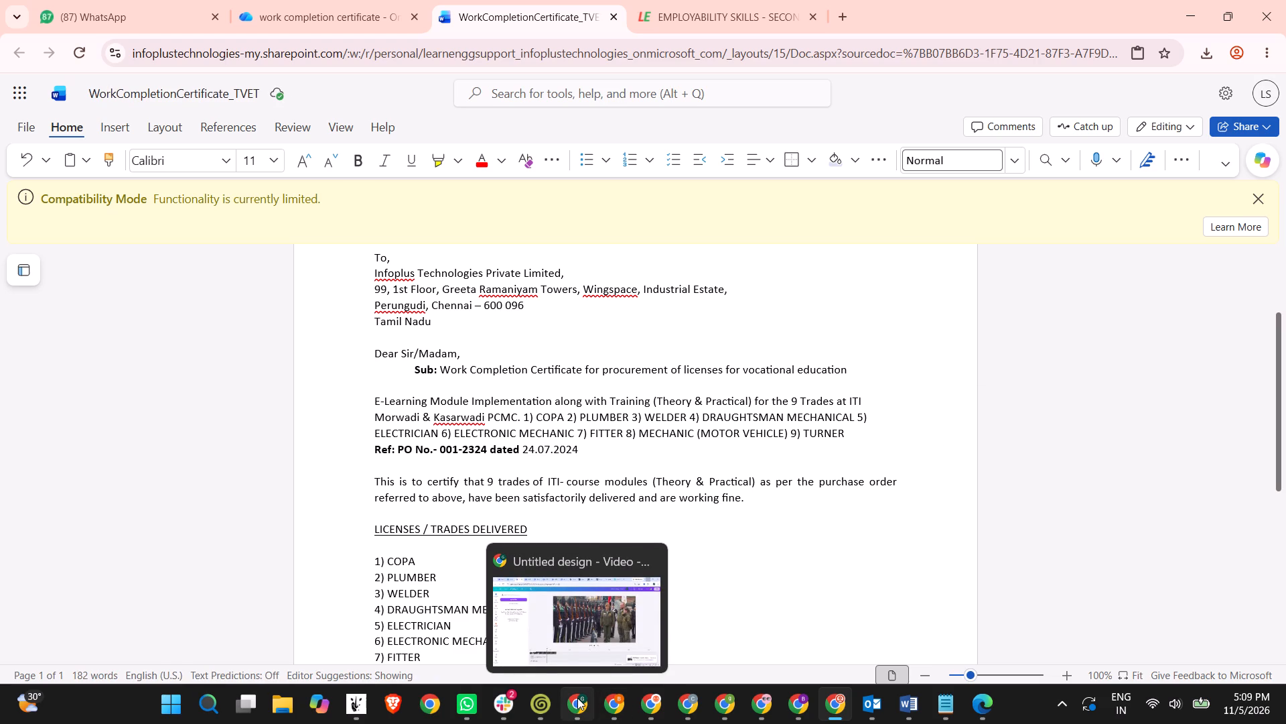
Switch to Microsoft Edge to check the Indraneel Technologies purchase order PDF.
{"action": "left_click", "coordinate": [979, 711]}
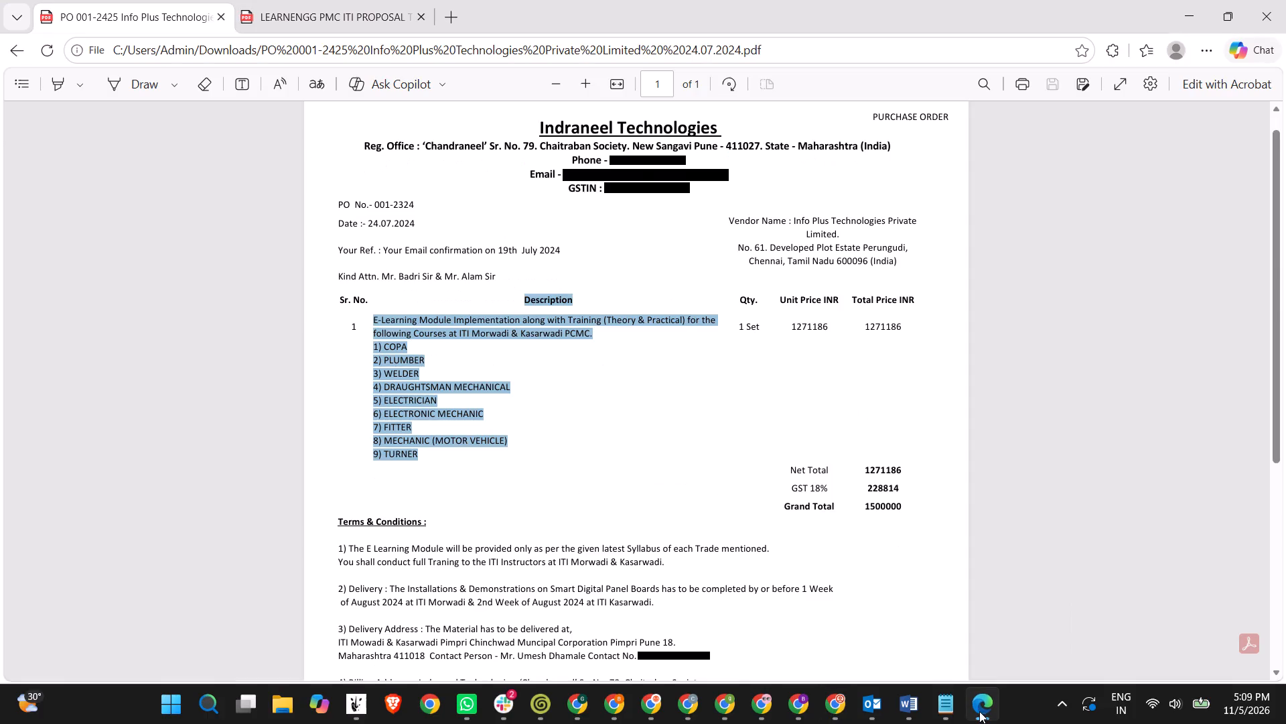
In the certificate's PO reference line, make 24.07.2024 bold and "dated" regular weight, and end the line with a full stop.
{"action": "scroll", "coordinate": [771, 582], "scroll_direction": "down", "scroll_amount": 1}
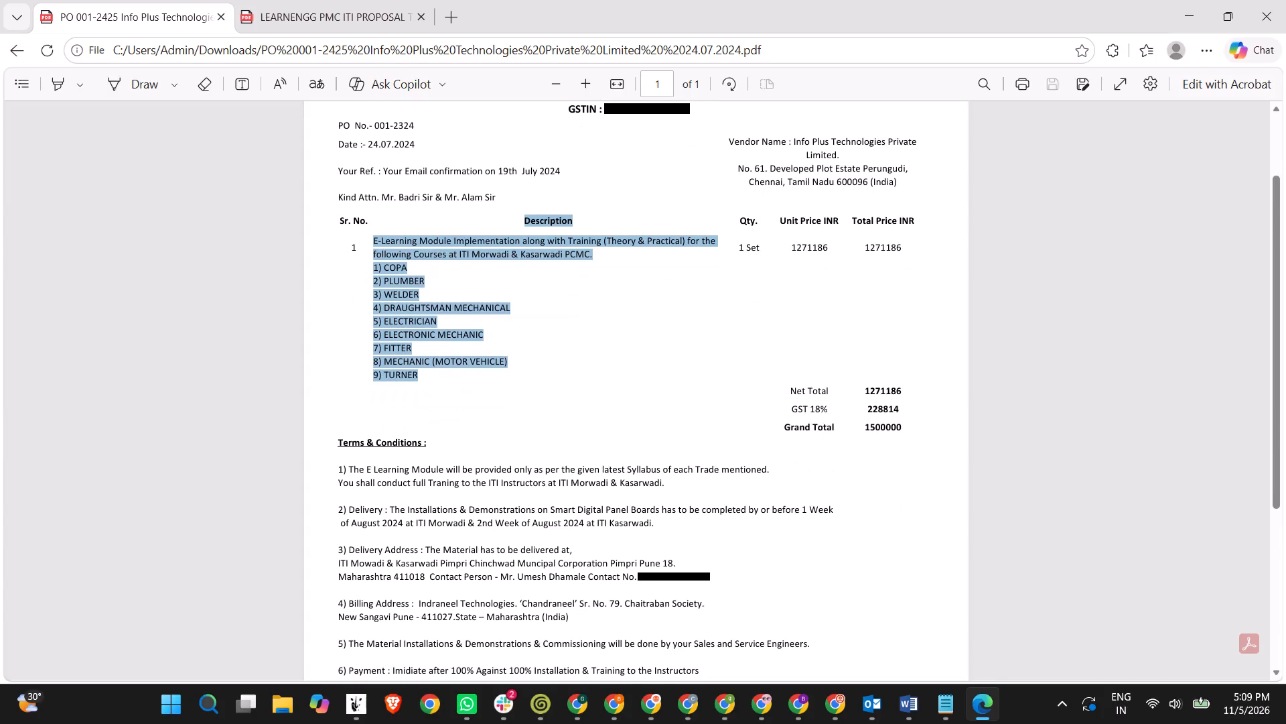
{"action": "scroll", "coordinate": [771, 582], "scroll_direction": "down", "scroll_amount": 1}
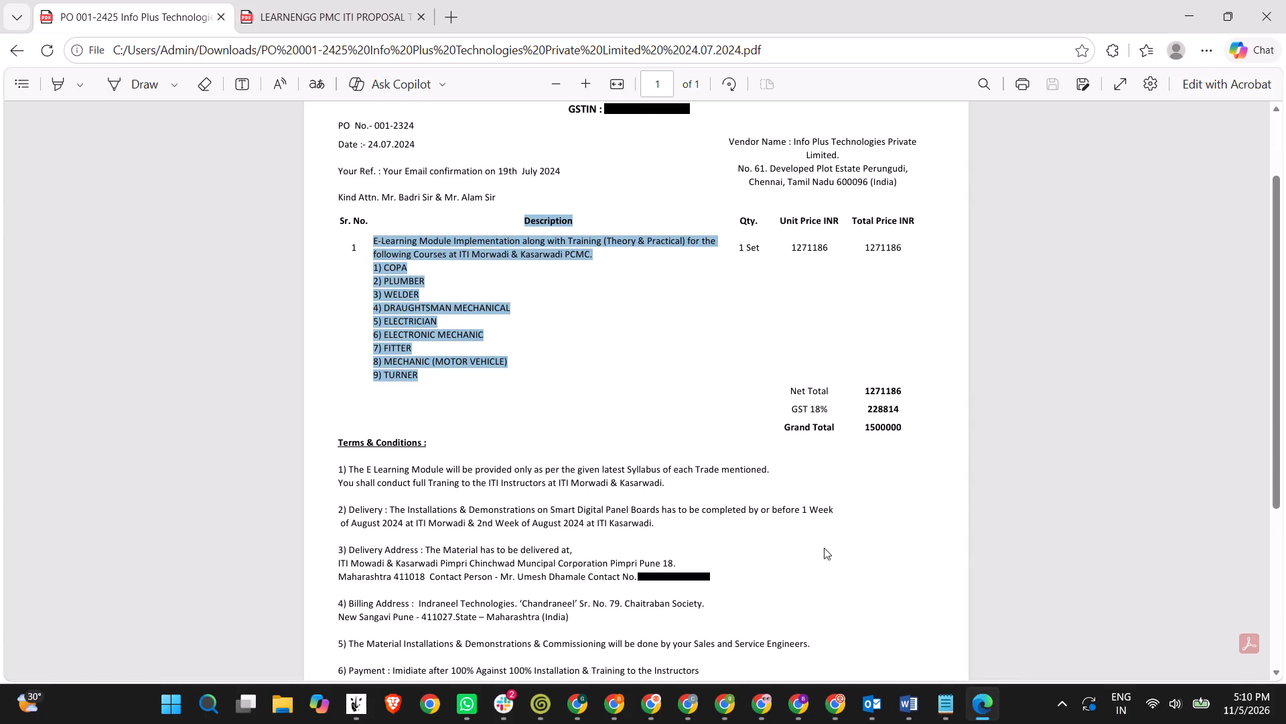
{"action": "scroll", "coordinate": [824, 548], "scroll_direction": "down", "scroll_amount": 1}
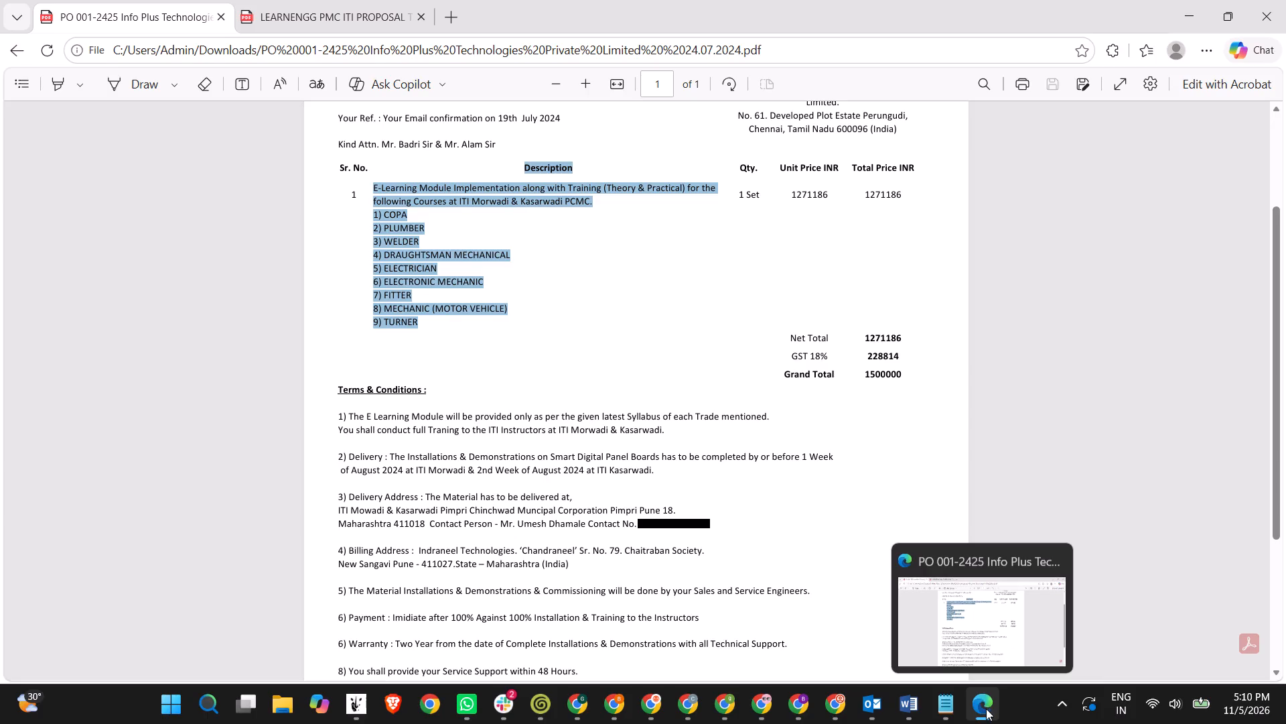
{"action": "left_click", "coordinate": [986, 709]}
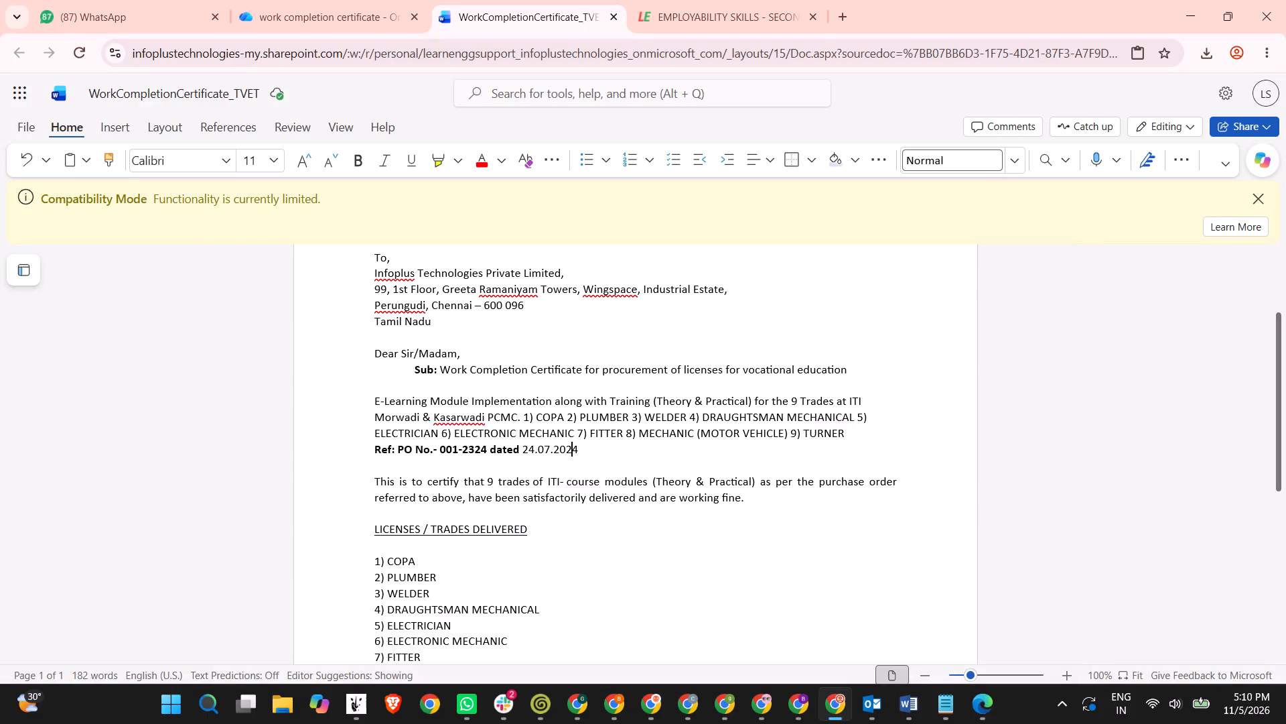
{"action": "left_click_drag", "start_coordinate": [524, 446], "coordinate": [585, 455]}
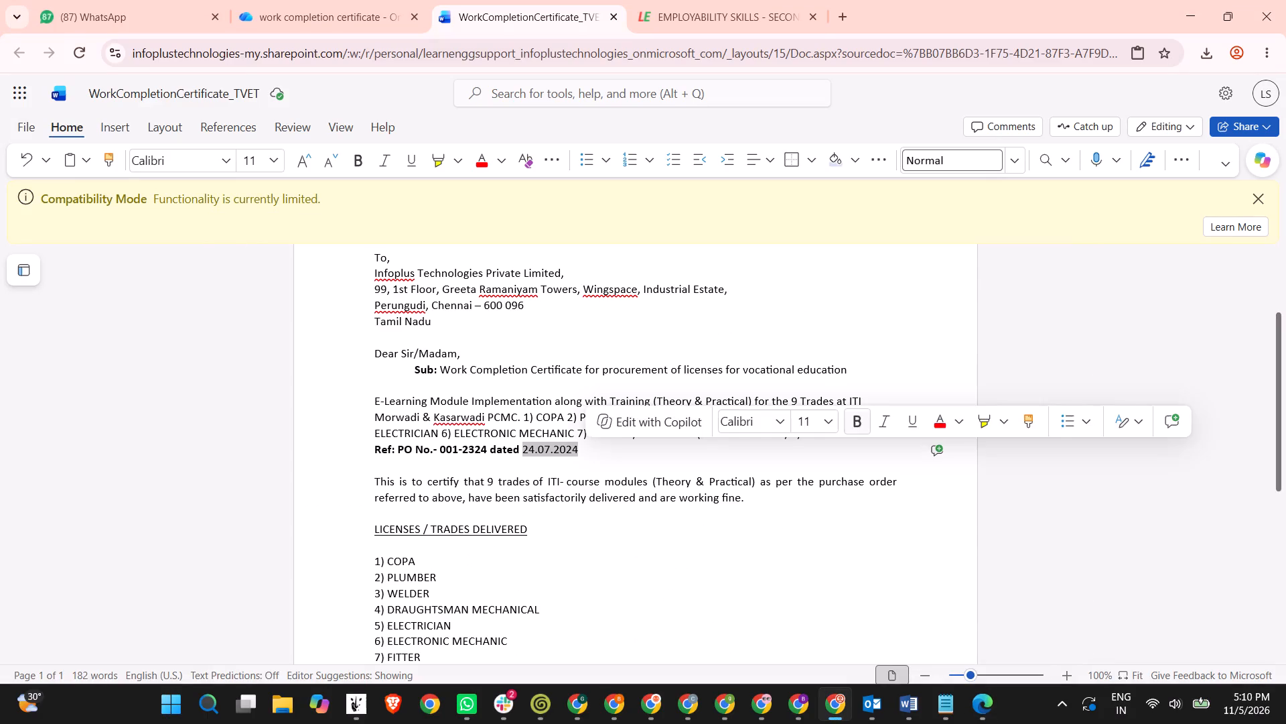
{"action": "key", "text": "ctrl+b"}
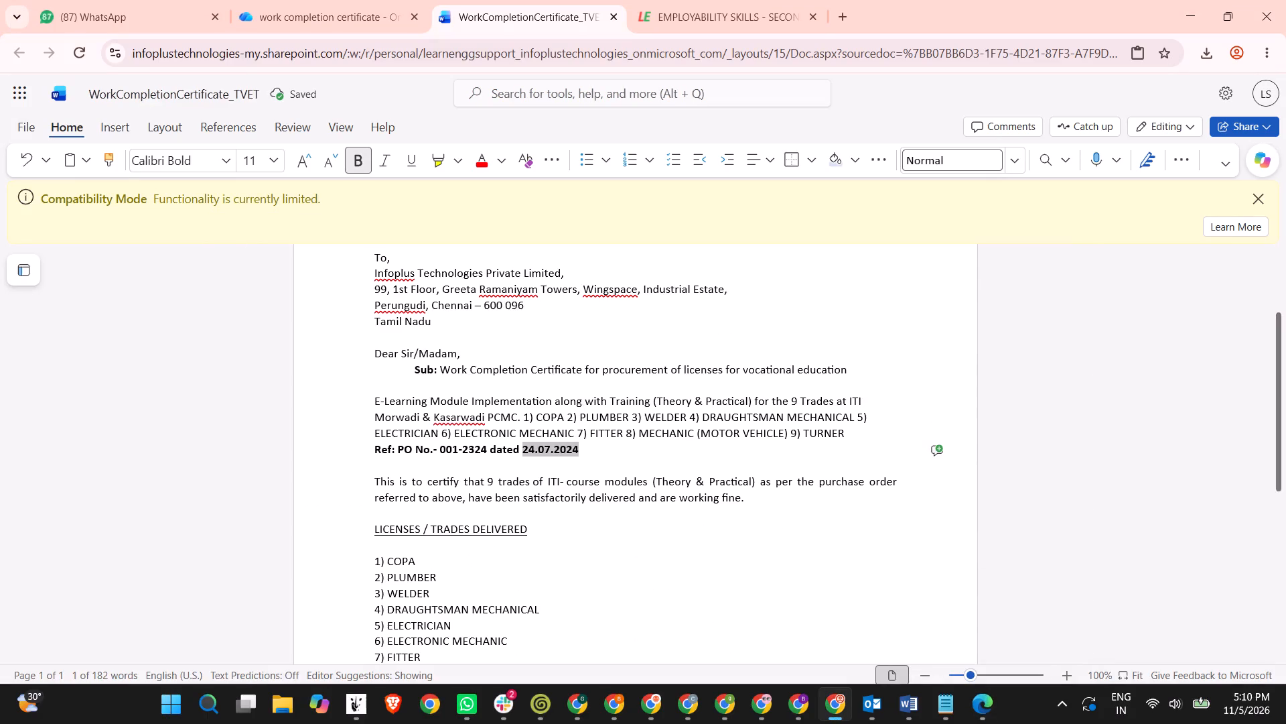
{"action": "left_click_drag", "start_coordinate": [519, 445], "coordinate": [494, 450]}
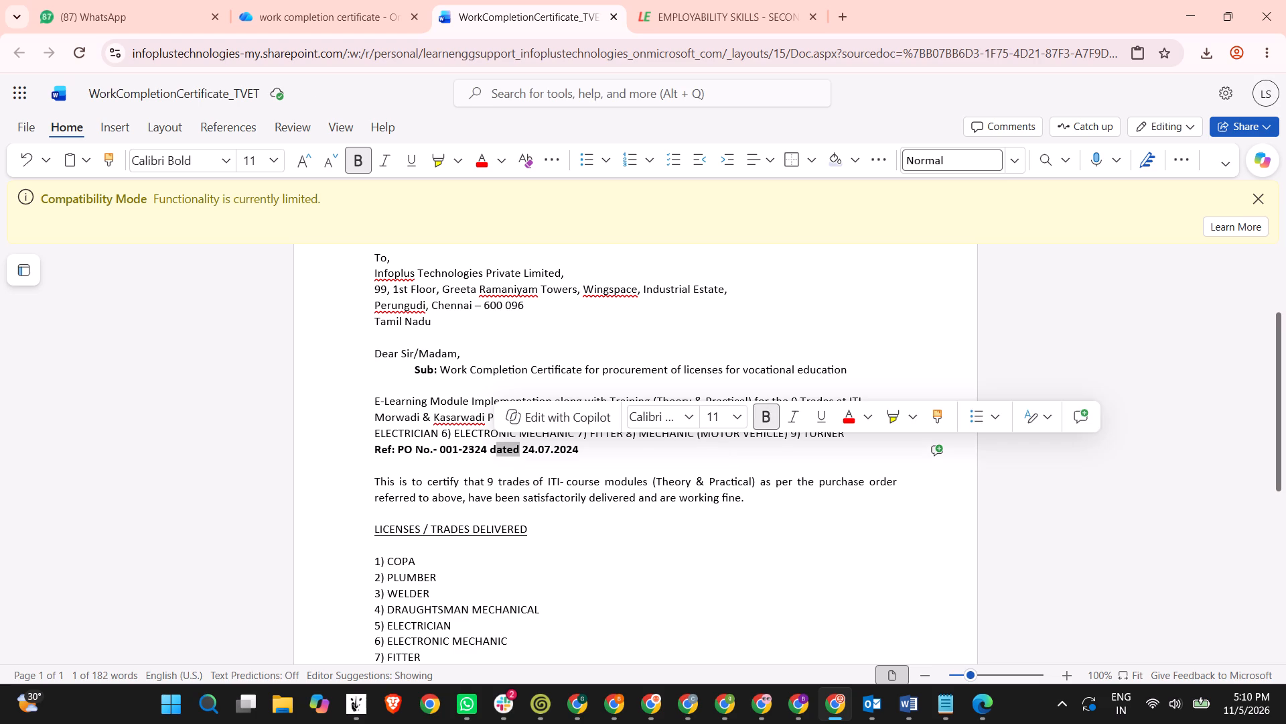
{"action": "key", "text": "shift+Left"}
{"action": "key", "text": "ctrl+b"}
{"action": "left_click", "coordinate": [603, 448]}
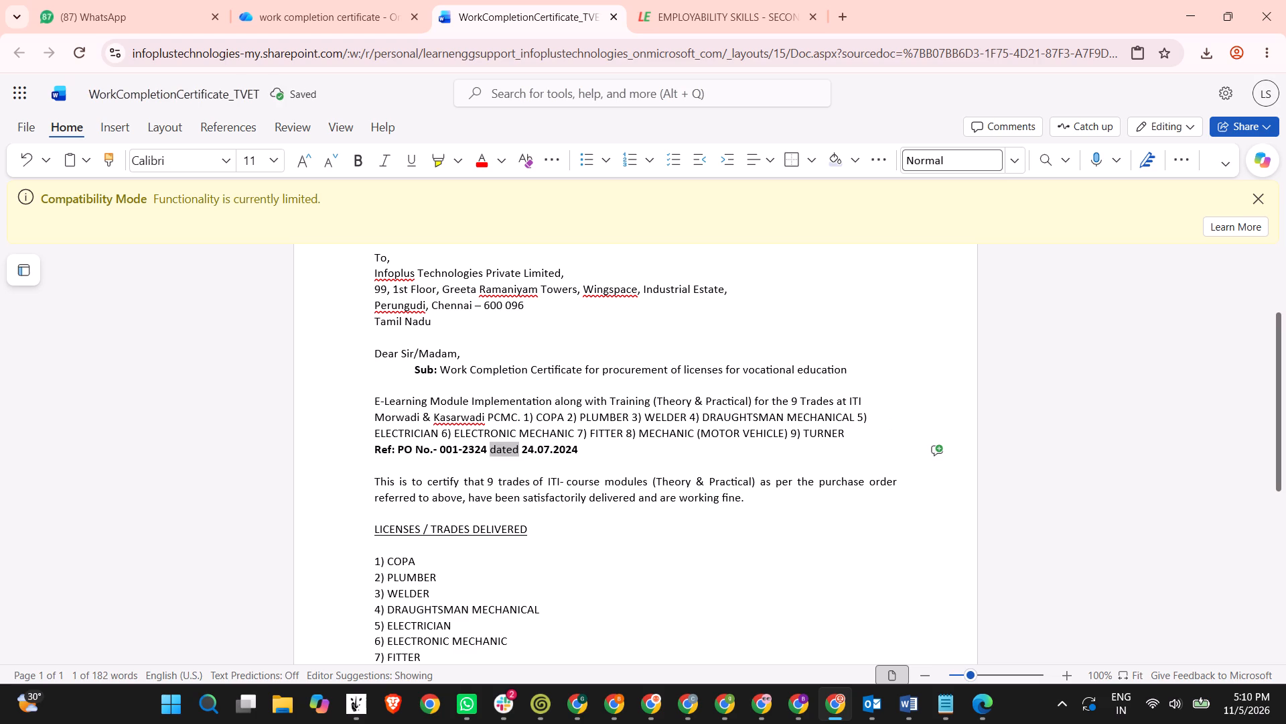
{"action": "key", "text": "period"}
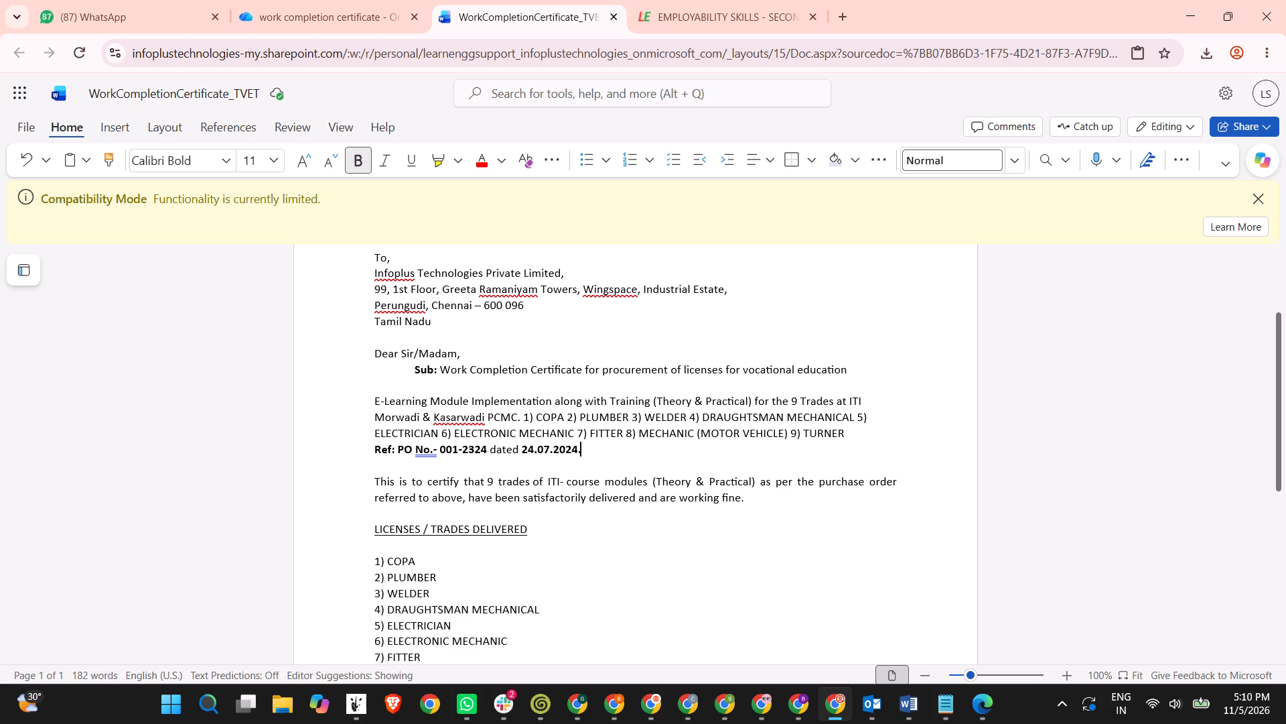
Review the whole certificate from its title down to the closing paragraph.
{"action": "scroll", "coordinate": [539, 463], "scroll_direction": "up", "scroll_amount": 1}
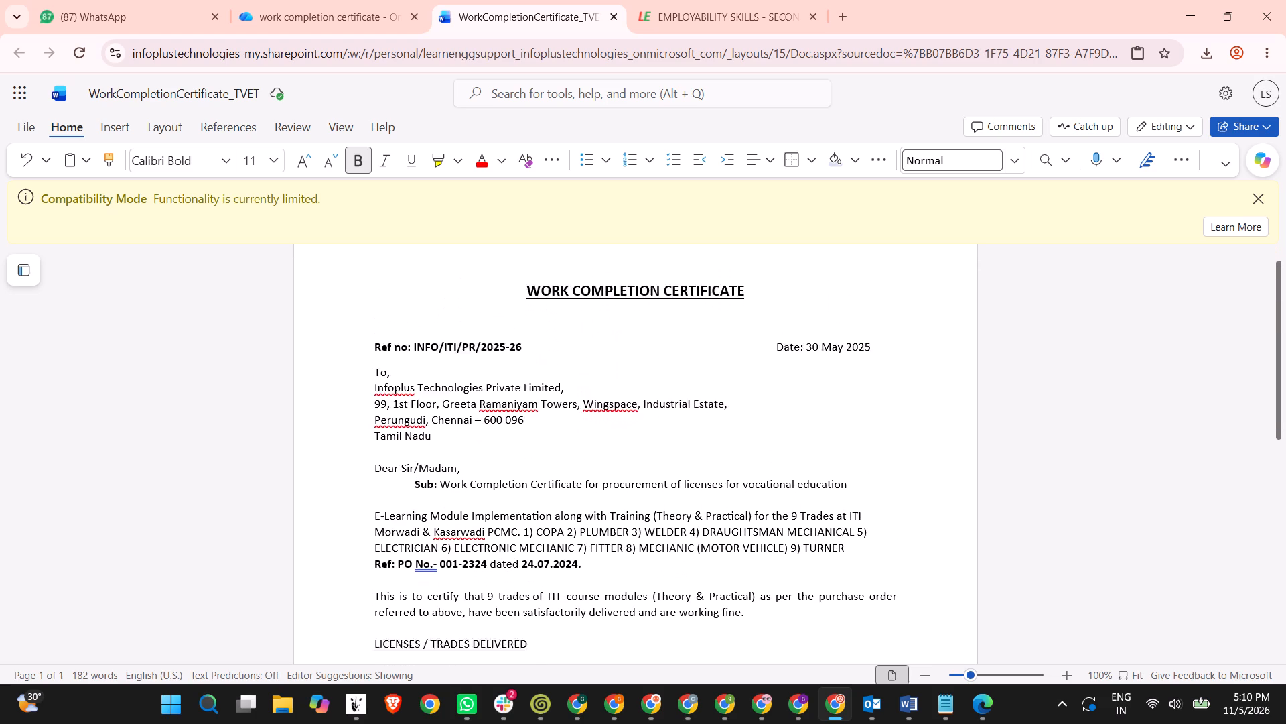
{"action": "scroll", "coordinate": [539, 463], "scroll_direction": "down", "scroll_amount": 3}
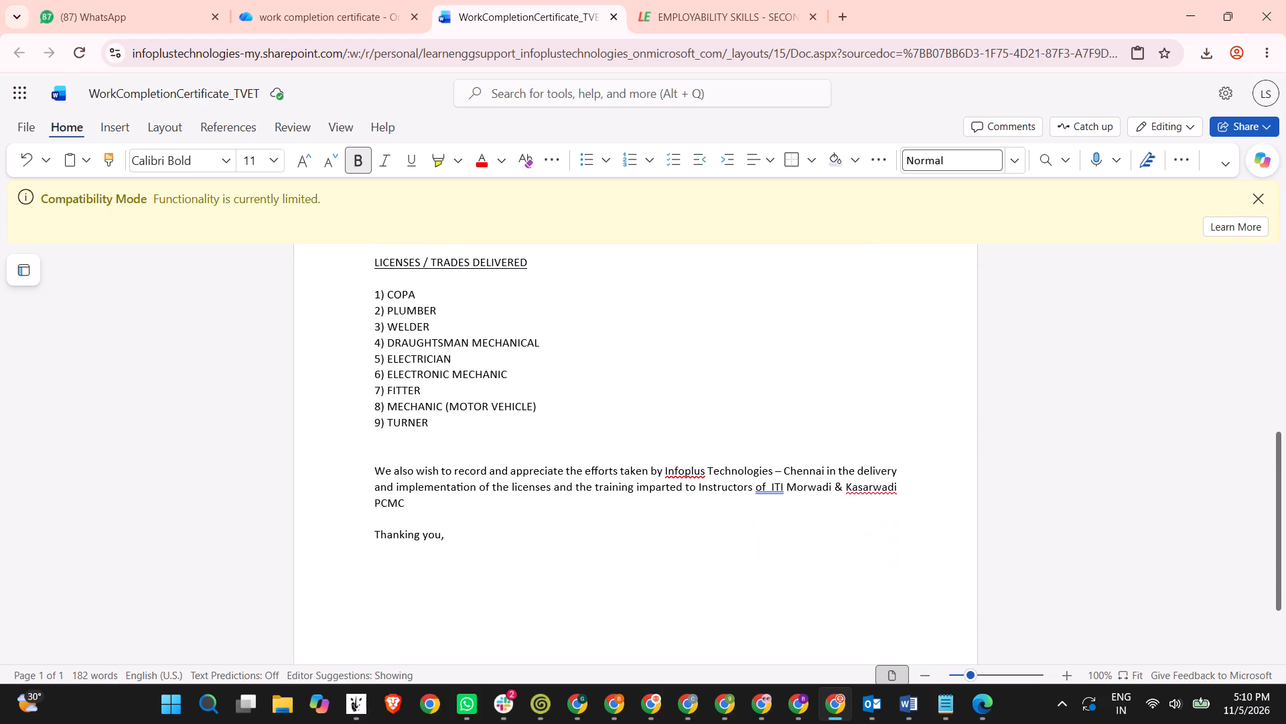
{"action": "scroll", "coordinate": [539, 463], "scroll_direction": "up", "scroll_amount": 5}
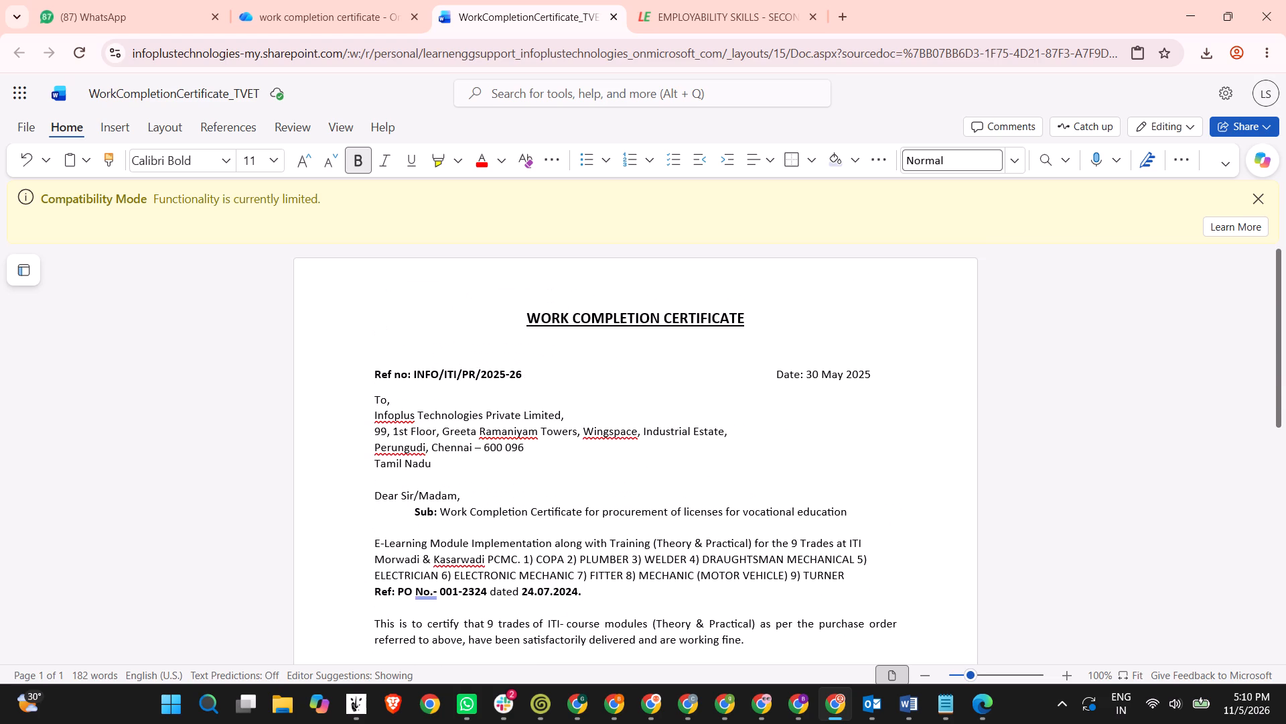
{"action": "scroll", "coordinate": [539, 463], "scroll_direction": "down", "scroll_amount": 1}
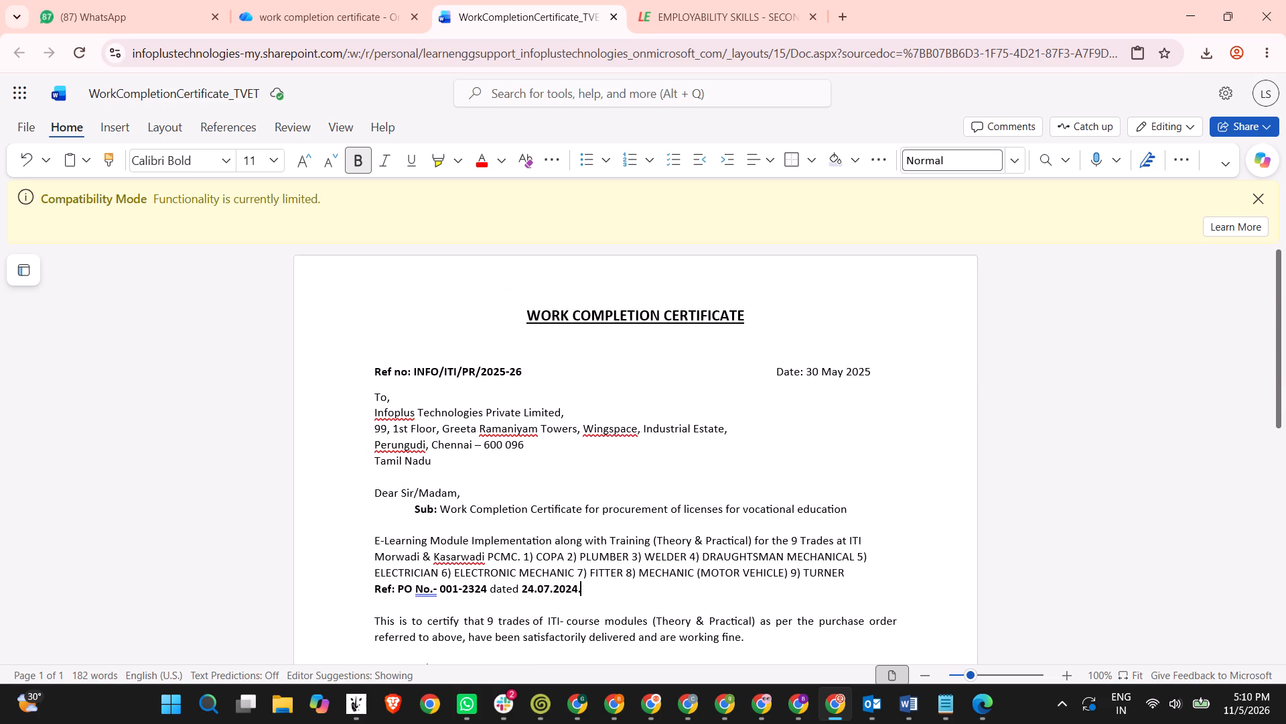
{"action": "scroll", "coordinate": [539, 463], "scroll_direction": "down", "scroll_amount": 2}
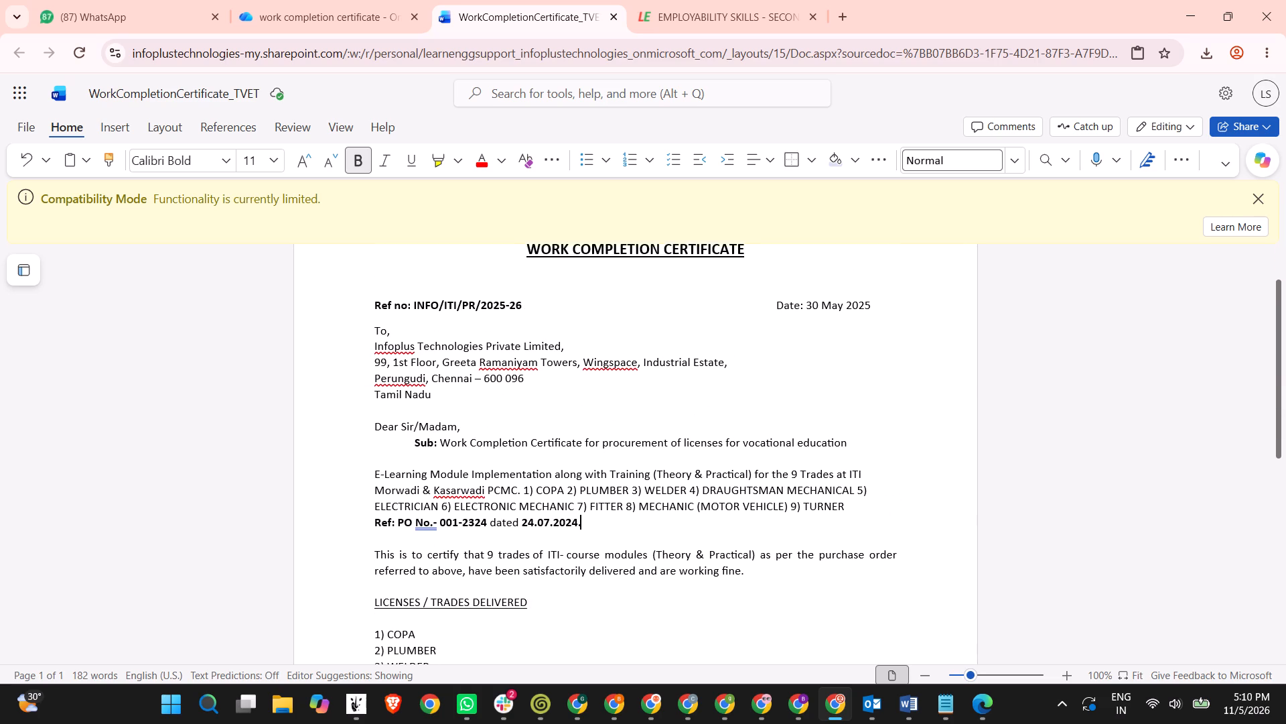
{"action": "scroll", "coordinate": [539, 463], "scroll_direction": "down", "scroll_amount": 1}
Clear the reference number after "Ref no:" and push the date back to the far end of that line with tab spacing.
{"action": "left_click", "coordinate": [536, 283]}
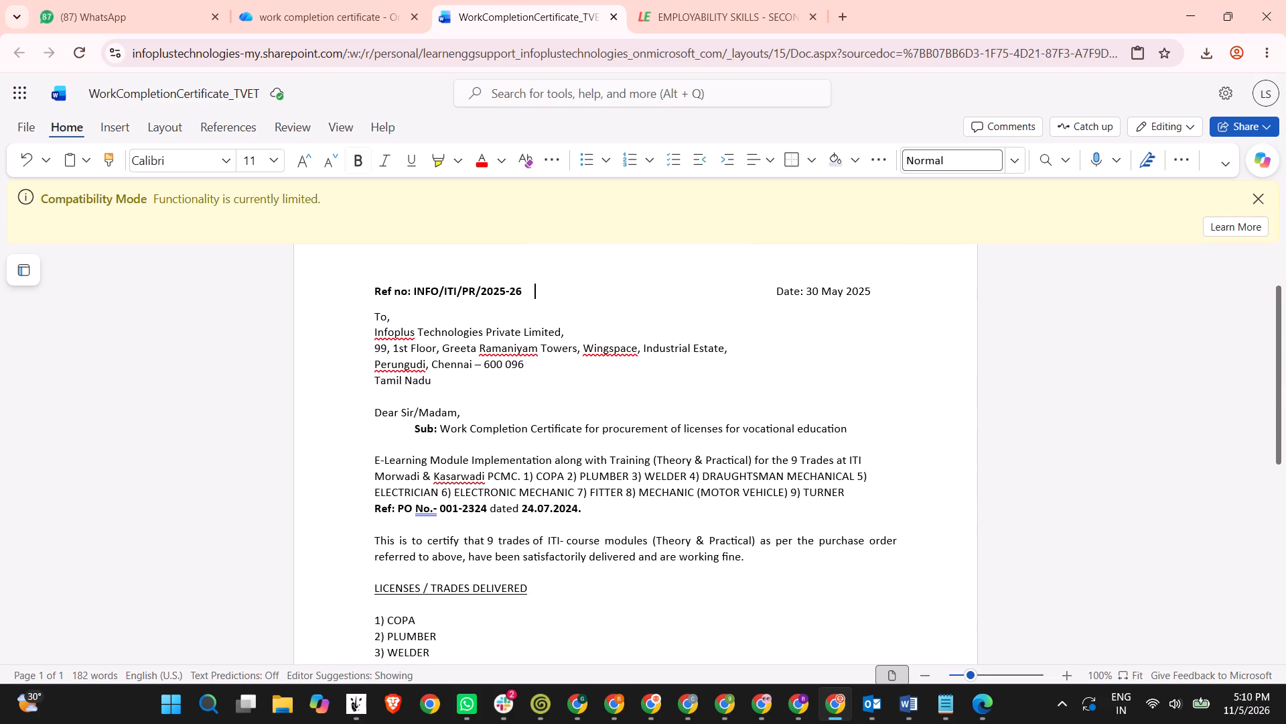
{"action": "left_click", "coordinate": [522, 284]}
{"action": "key", "text": "slash"}
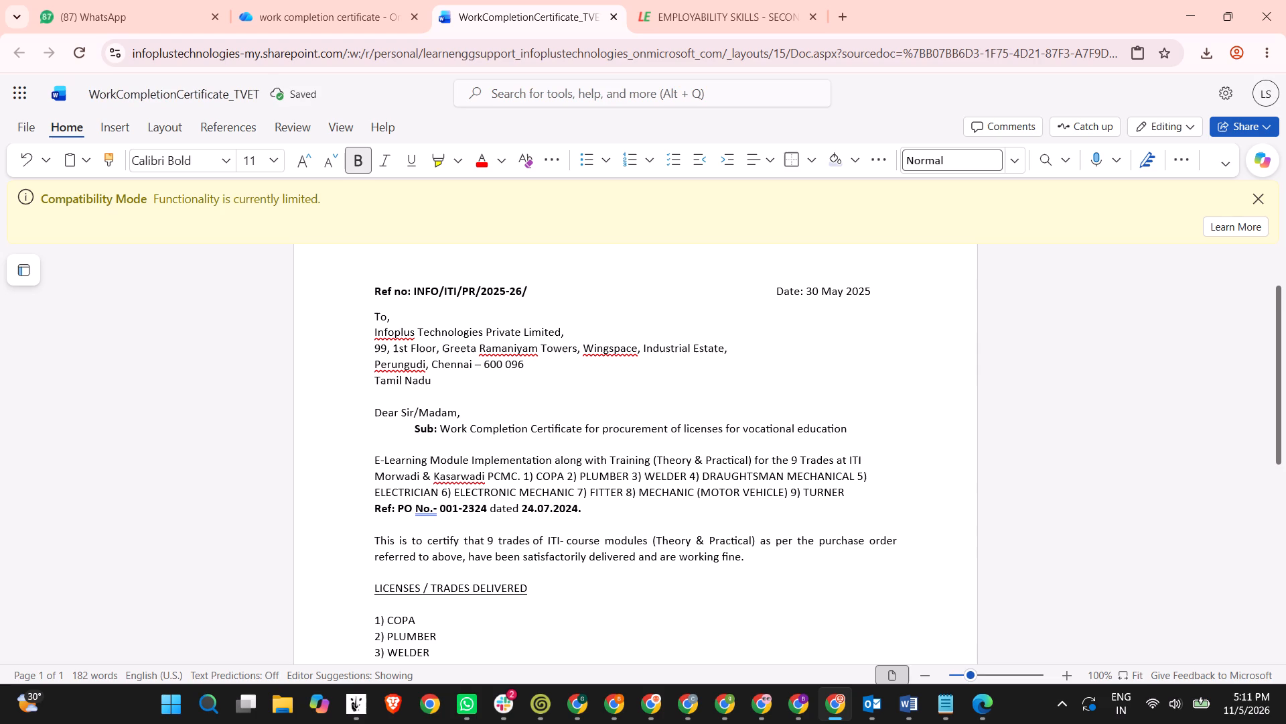
{"action": "key", "text": "BackSpace"}
{"action": "key", "text": "BackSpace"}
{"action": "key", "text": "BackSpace"}
{"action": "key", "text": "BackSpace"}
{"action": "key", "text": "BackSpace"}
{"action": "key", "text": "BackSpace"}
{"action": "key", "text": "BackSpace"}
{"action": "key", "text": "BackSpace"}
{"action": "key", "text": "BackSpace"}
{"action": "key", "text": "BackSpace"}
{"action": "key", "text": "BackSpace"}
{"action": "key", "text": "BackSpace"}
{"action": "key", "text": "BackSpace"}
{"action": "key", "text": "BackSpace"}
{"action": "key", "text": "BackSpace"}
{"action": "key", "text": "BackSpace"}
{"action": "key", "text": "BackSpace"}
{"action": "key", "text": "BackSpace"}
{"action": "key", "text": "BackSpace"}
{"action": "key", "text": "BackSpace"}
{"action": "key", "text": "Tab"}
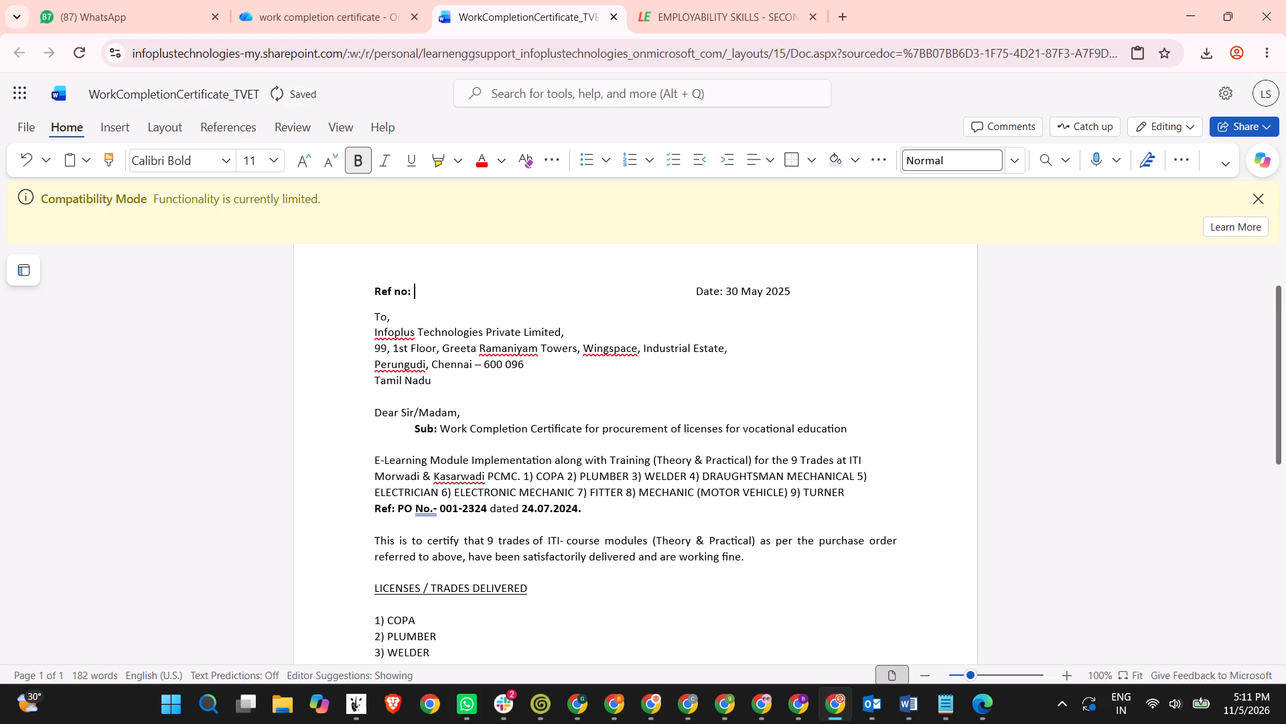
{"action": "key", "text": "Tab"}
{"action": "key", "text": "Tab"}
{"action": "left_click", "coordinate": [541, 440]}
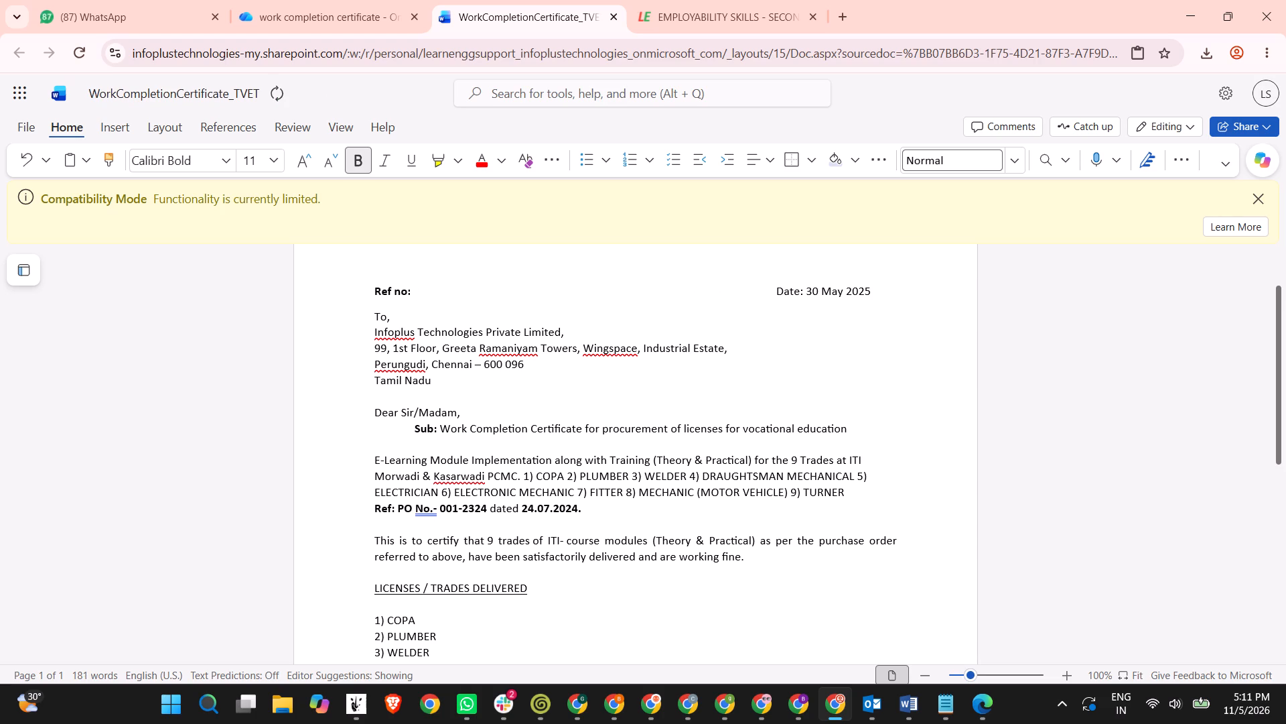
Delete the numbered list of trades, from COPA to TURNER, that follows "PCMC." in the E-Learning Module paragraph.
{"action": "scroll", "coordinate": [541, 440], "scroll_direction": "down", "scroll_amount": 1}
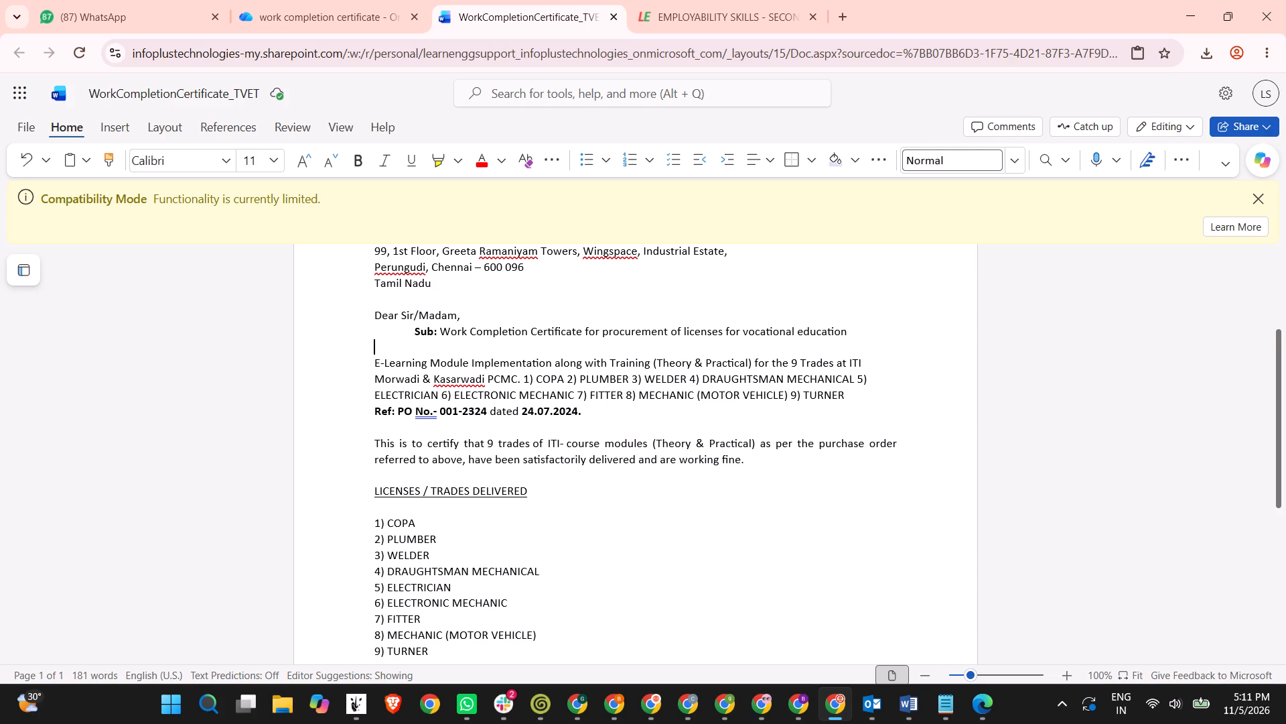
{"action": "left_click_drag", "start_coordinate": [521, 376], "coordinate": [794, 382]}
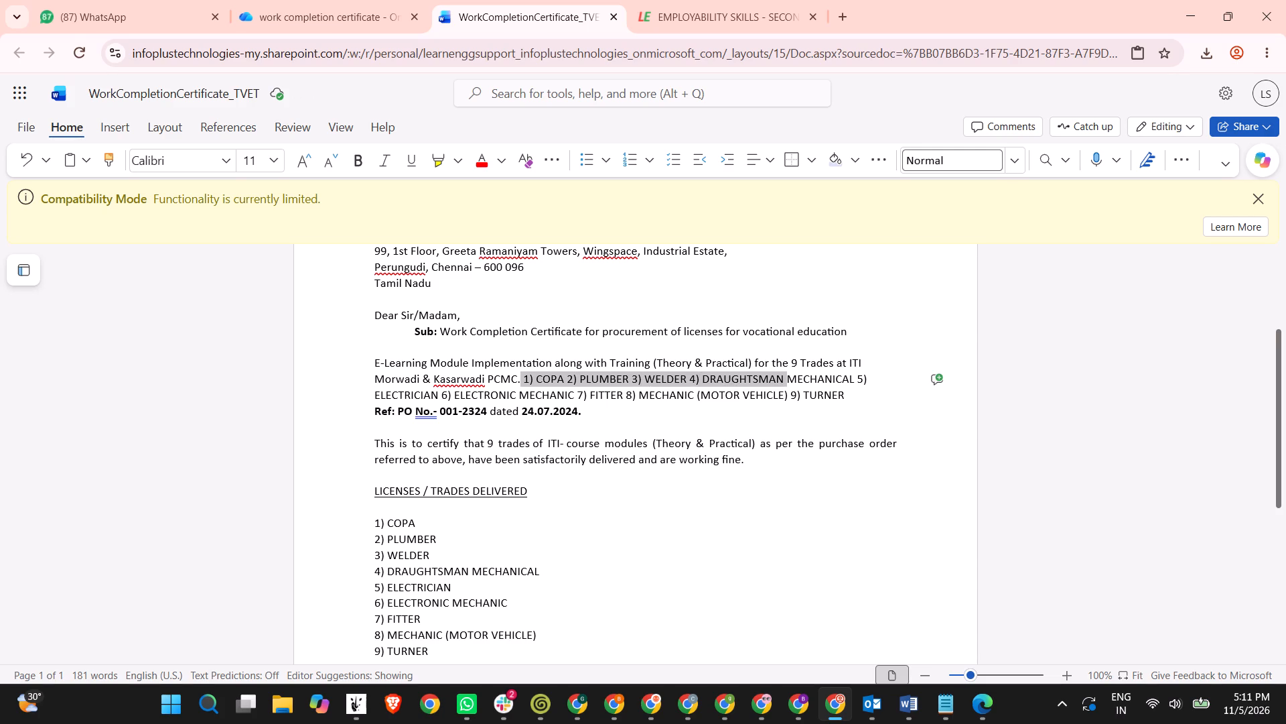
{"action": "left_click_drag", "start_coordinate": [794, 382], "coordinate": [832, 397]}
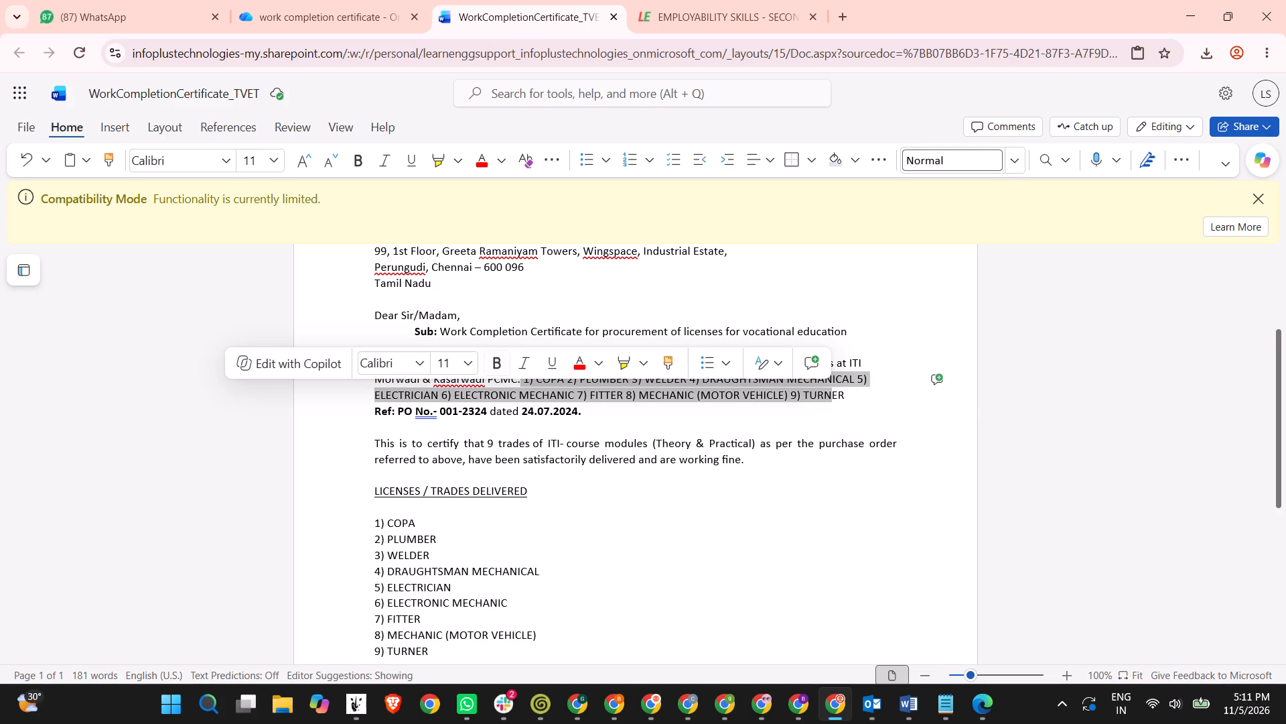
{"action": "key", "text": "Delete"}
{"action": "key", "text": "Delete"}
{"action": "key", "text": "Delete"}
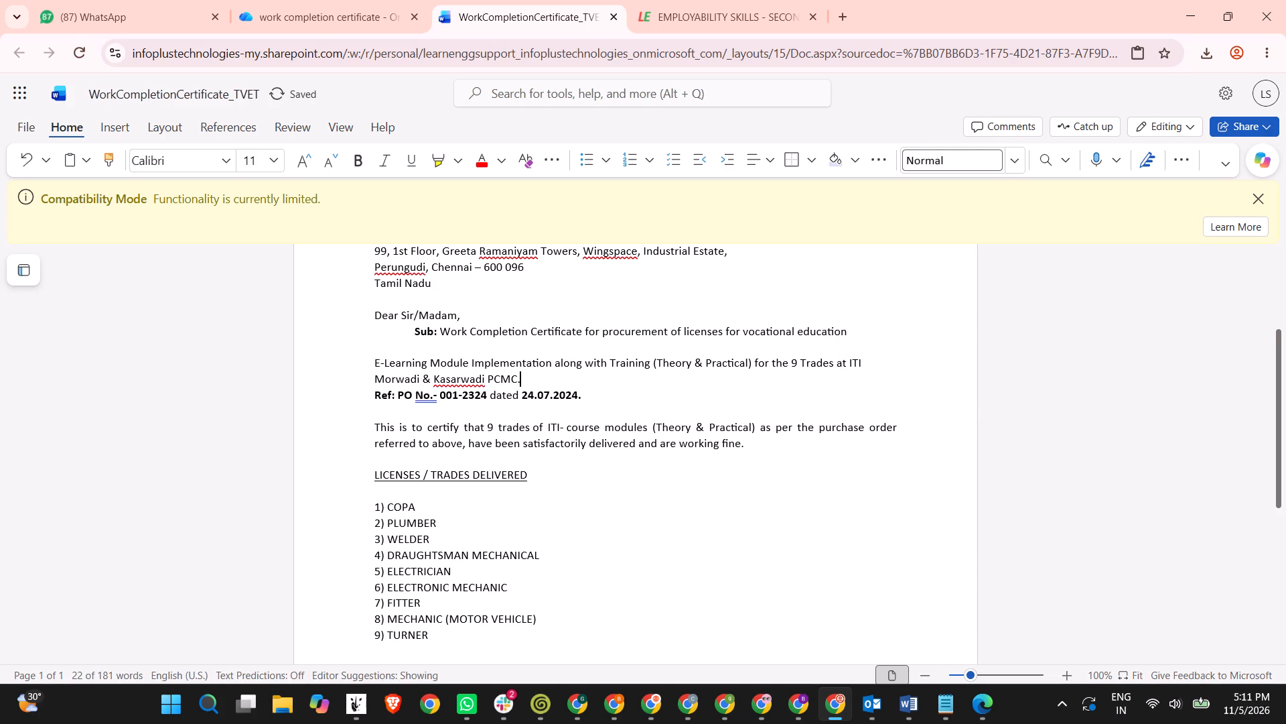
Insert "Description: " at the start of the E-Learning Module Implementation paragraph.
{"action": "left_click", "coordinate": [375, 363]}
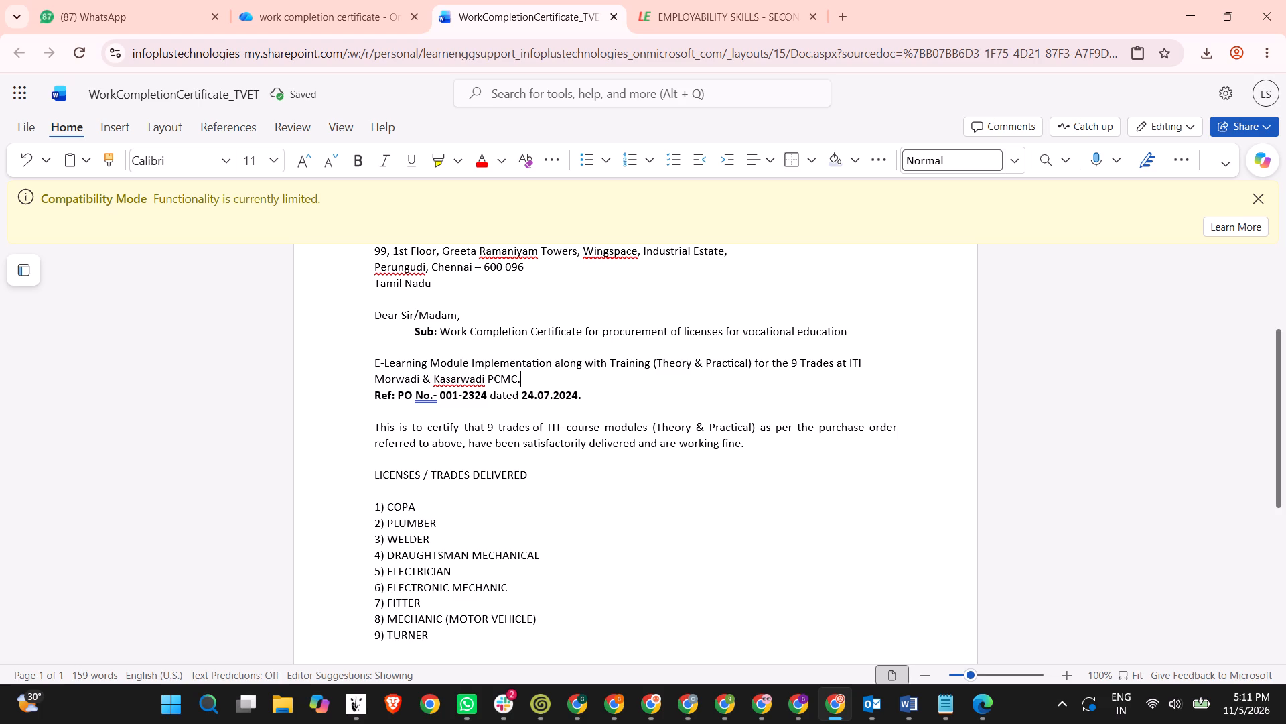
{"action": "type", "text": "Description:"}
{"action": "key", "text": "space"}
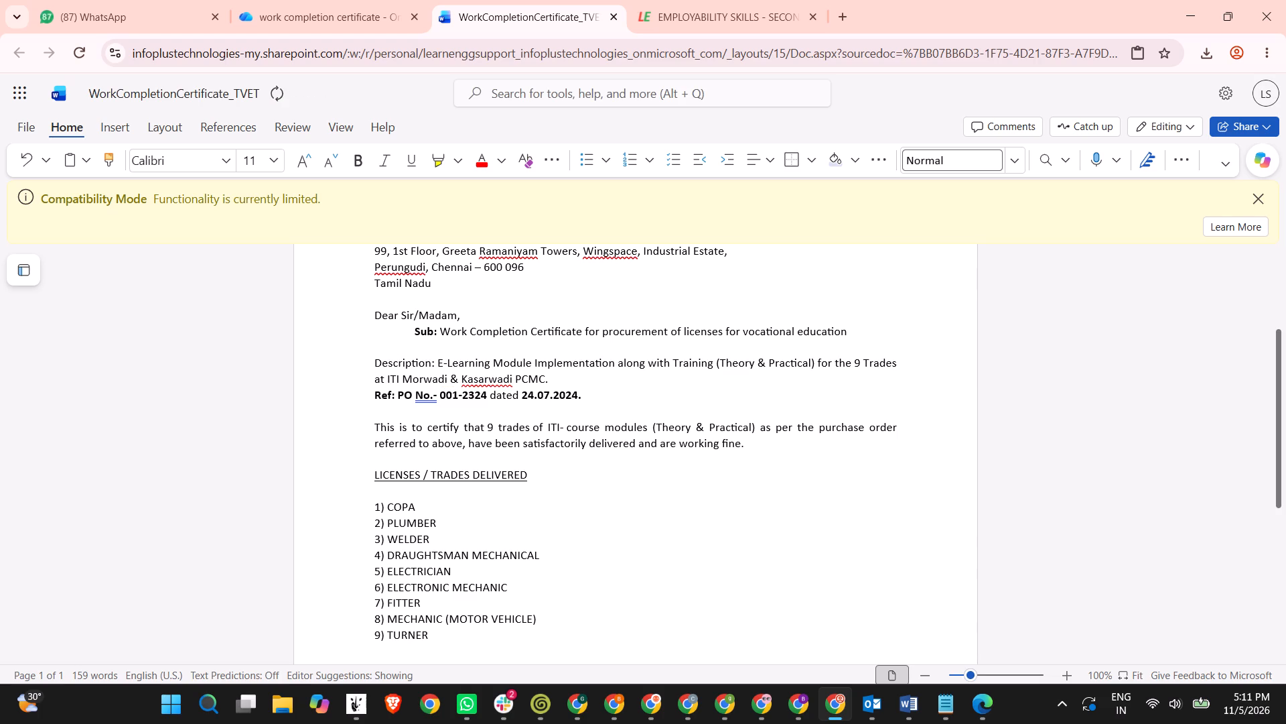
Join the PO reference line to the end of the description after "PCMC", dropping the full stop and writing "ref" in lowercase bold.
{"action": "left_click", "coordinate": [557, 377]}
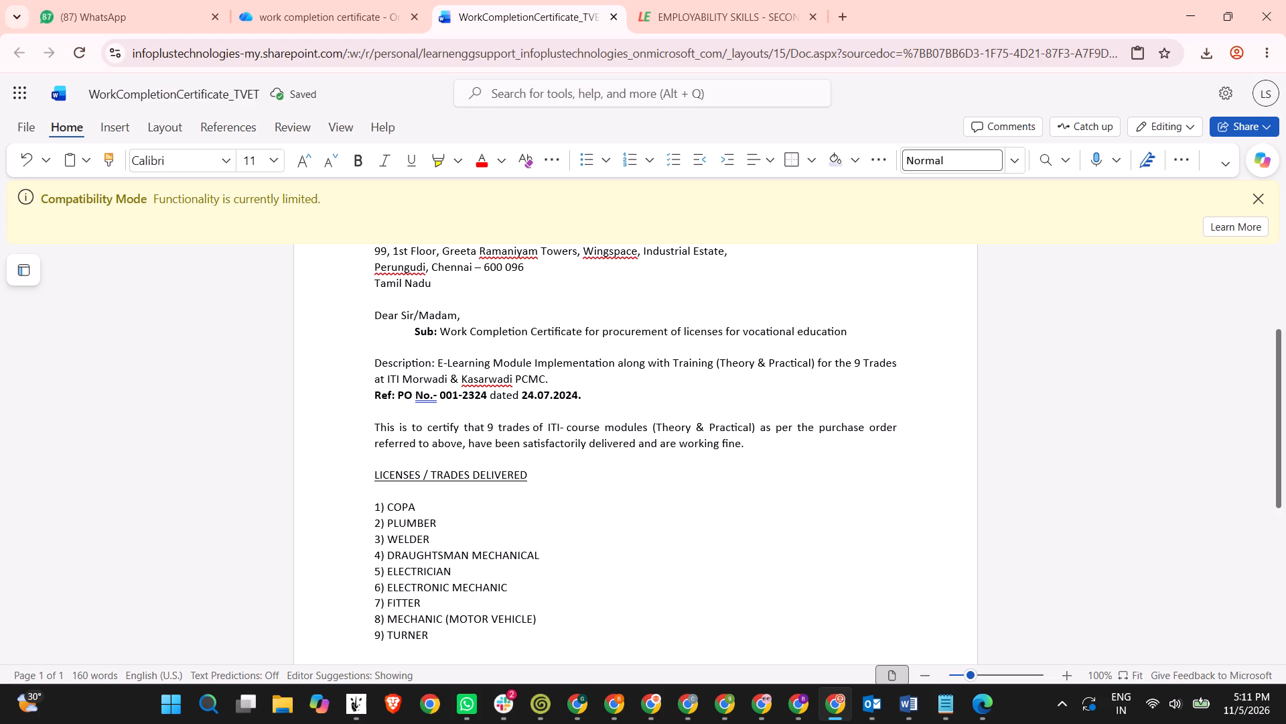
{"action": "key", "text": "Delete"}
{"action": "key", "text": "Delete"}
{"action": "key", "text": "Delete"}
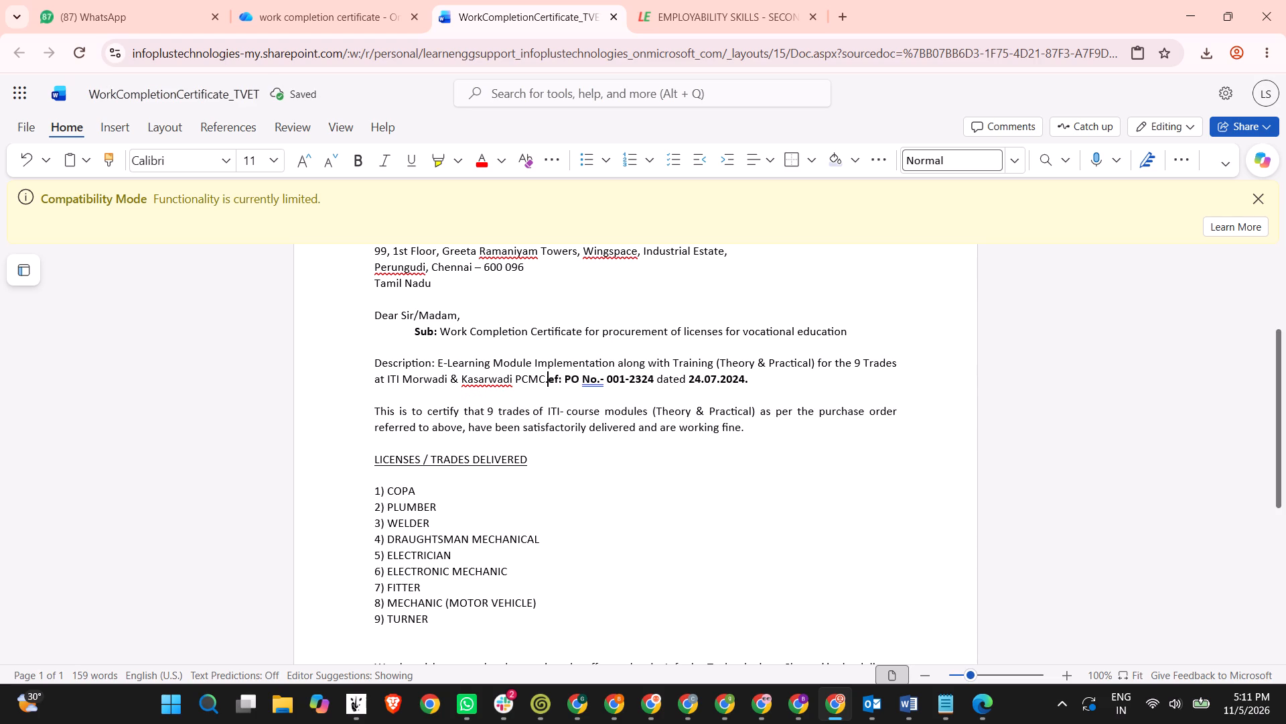
{"action": "key", "text": "BackSpace"}
{"action": "key", "text": "space"}
{"action": "type", "text": "r"}
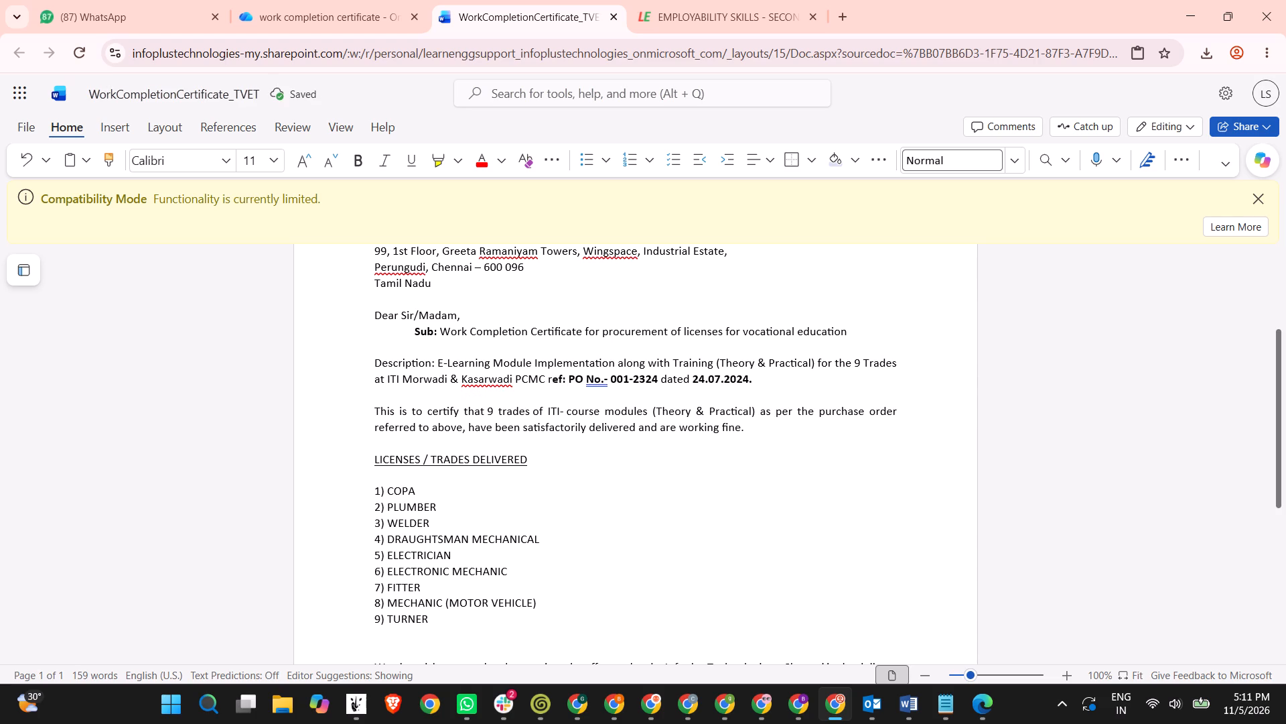
{"action": "key", "text": "shift+Left"}
{"action": "key", "text": "ctrl+b"}
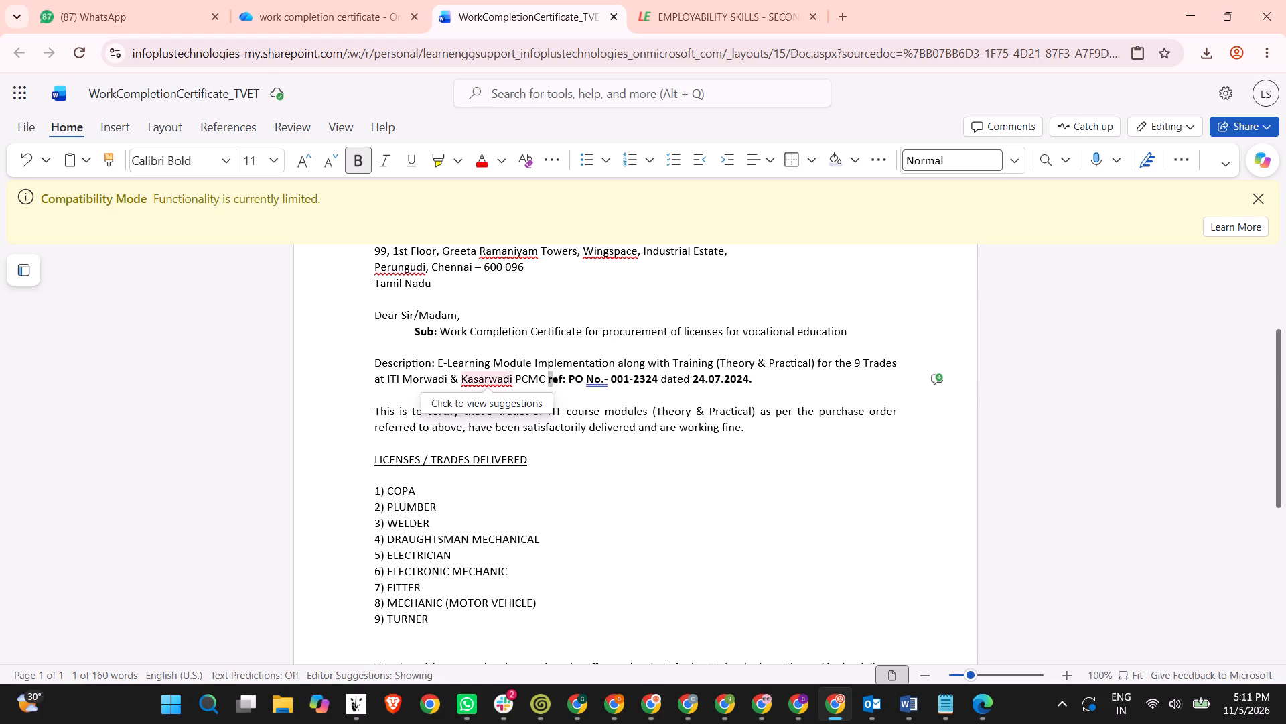
{"action": "left_click", "coordinate": [634, 388]}
Replace "licenses" in the closing appreciation paragraph with "9 Trades as per latest NCVT syllabus".
{"action": "scroll", "coordinate": [634, 388], "scroll_direction": "up", "scroll_amount": 2}
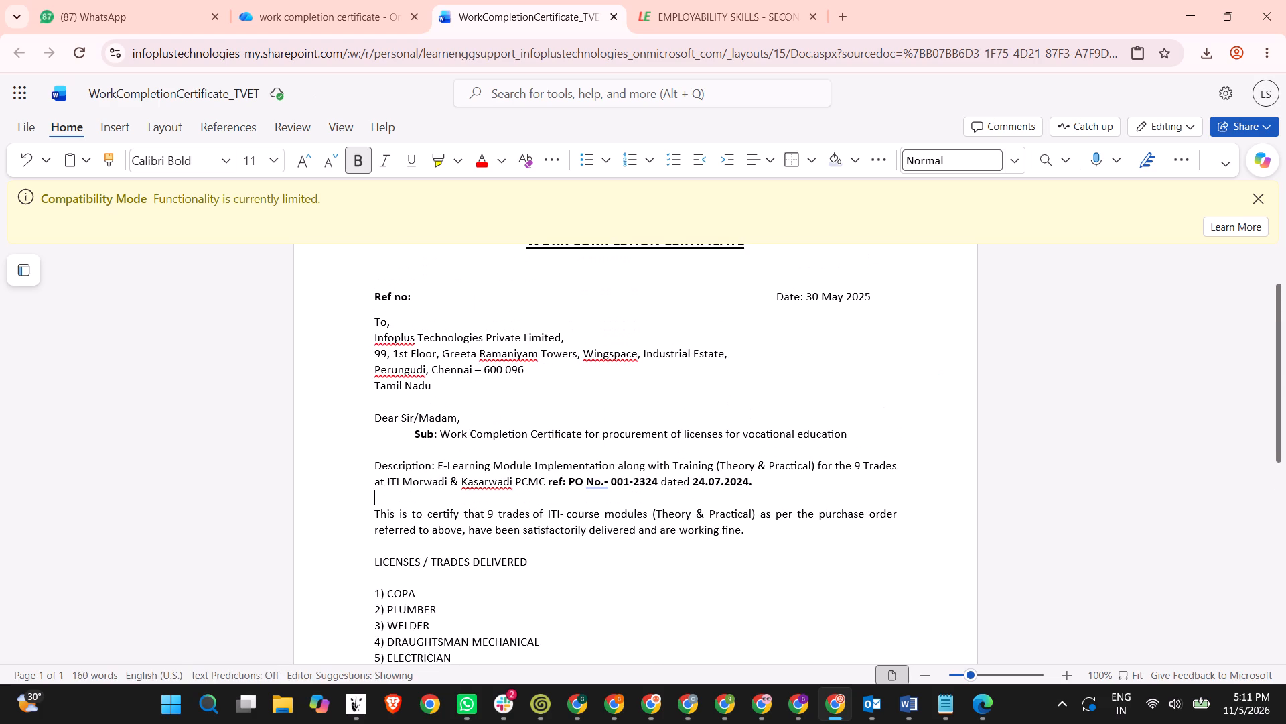
{"action": "scroll", "coordinate": [640, 369], "scroll_direction": "down", "scroll_amount": 1}
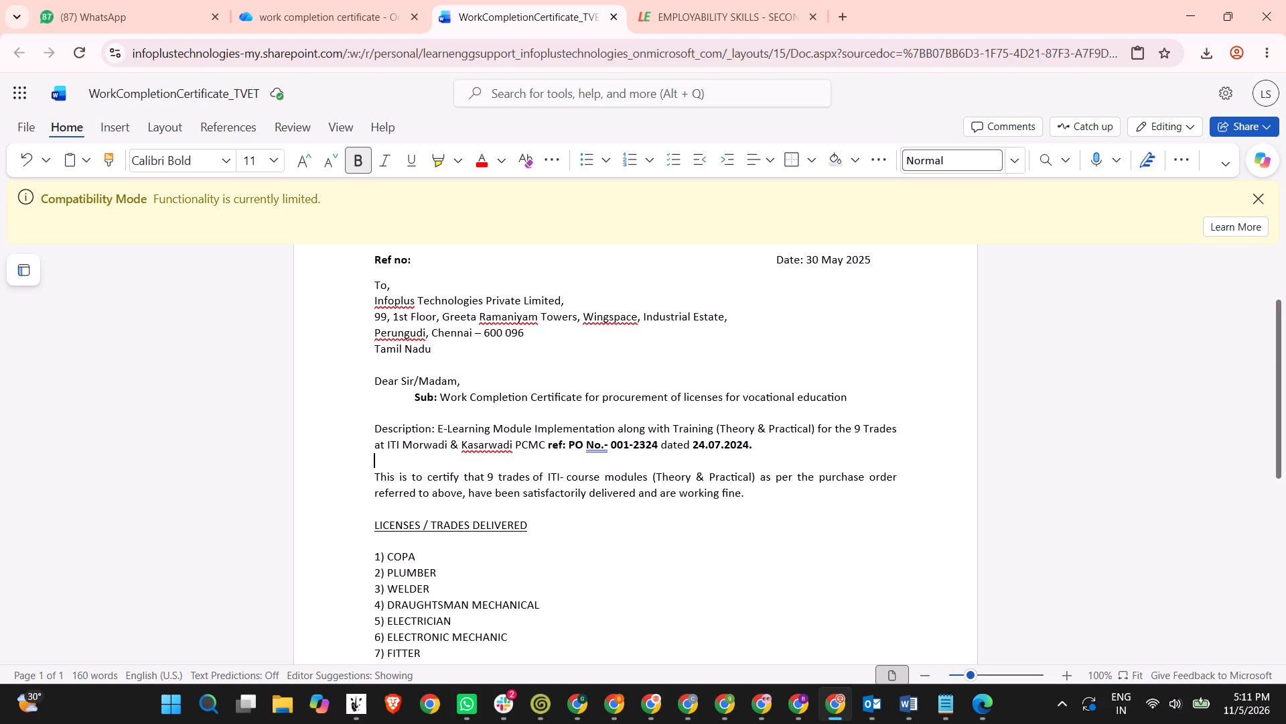
{"action": "scroll", "coordinate": [555, 522], "scroll_direction": "down", "scroll_amount": 1}
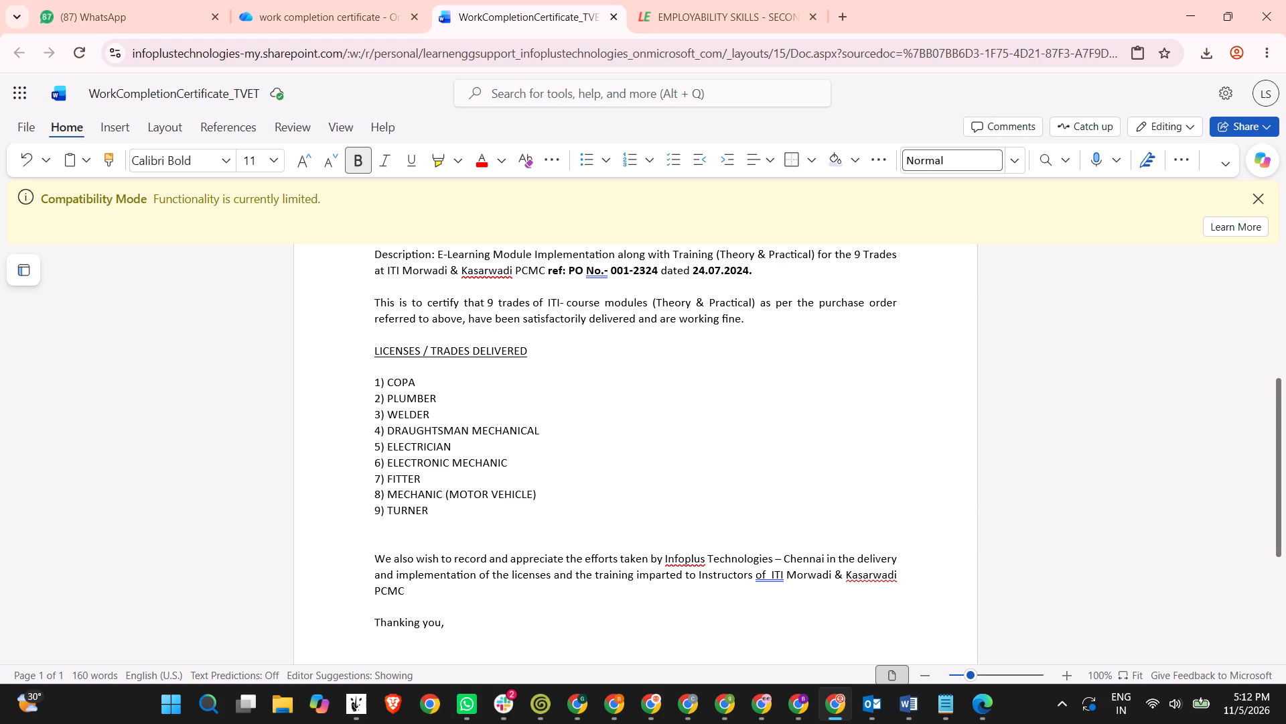
{"action": "left_click_drag", "start_coordinate": [549, 574], "coordinate": [508, 572]}
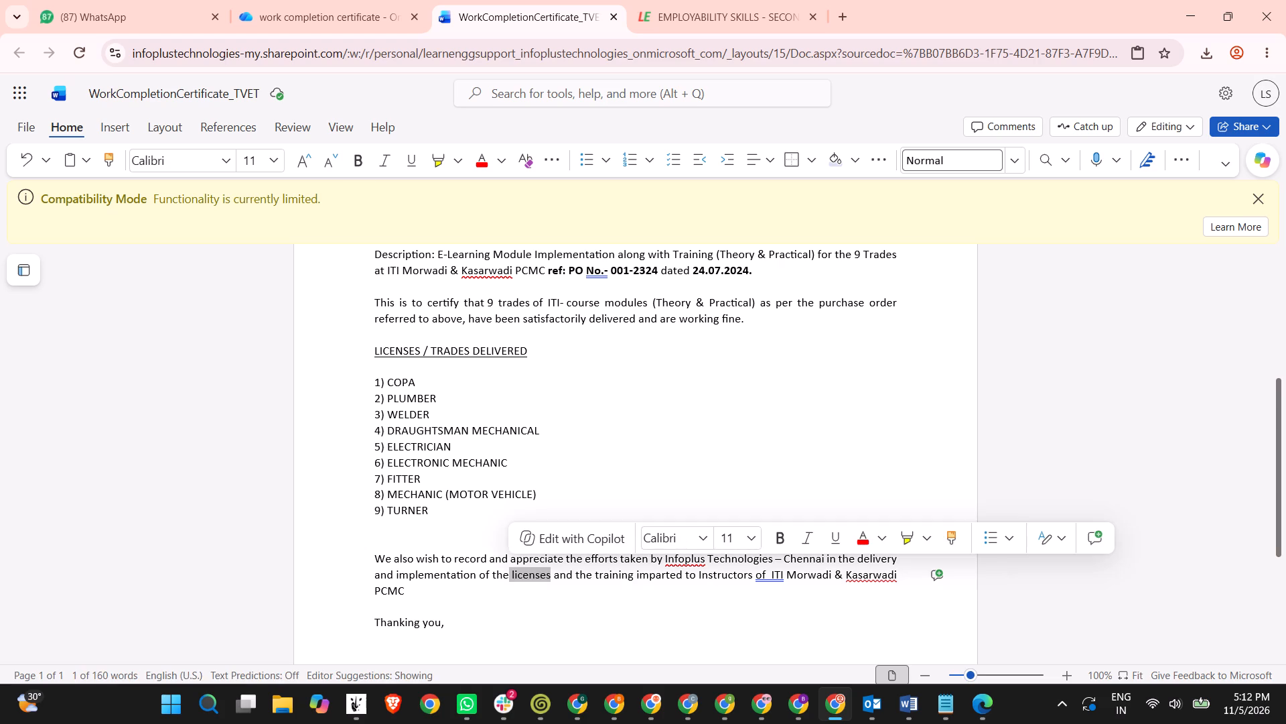
{"action": "key", "text": "space"}
{"action": "type", "text": "9th"}
{"action": "key", "text": "BackSpace"}
{"action": "key", "text": "BackSpace"}
{"action": "key", "text": "space"}
{"action": "key", "text": "BackSpace"}
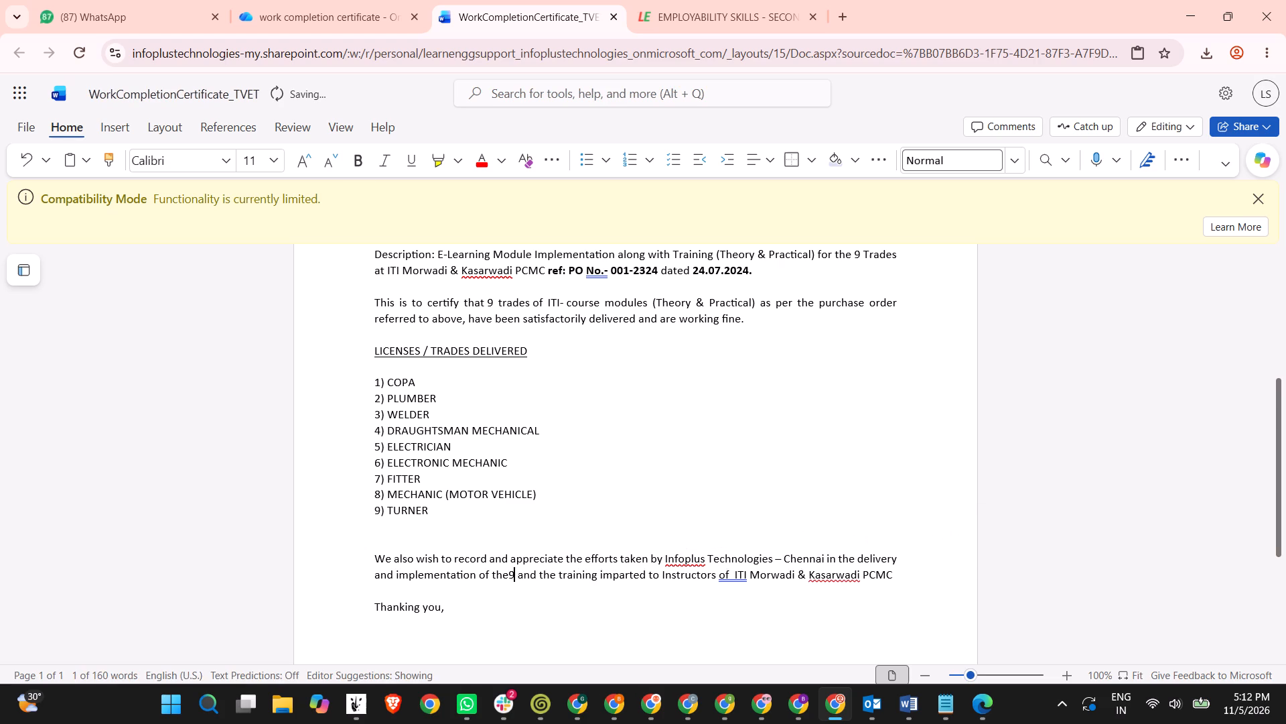
{"action": "key", "text": "BackSpace"}
{"action": "key", "text": "space"}
{"action": "type", "text": "9 t"}
{"action": "key", "text": "BackSpace"}
{"action": "type", "text": "Trades as per latest NCVT"}
{"action": "key", "text": "space"}
{"action": "type", "text": "syllabus"}
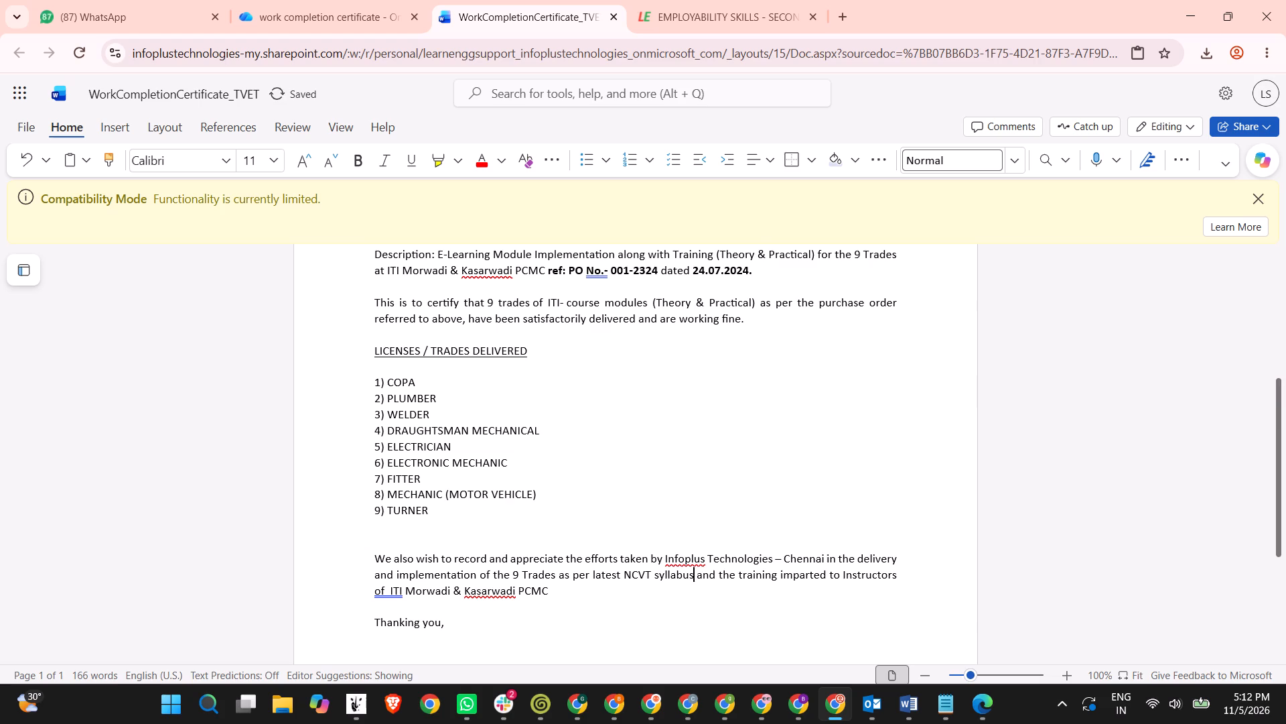
Review the certificate text, switch to Microsoft Edge to examine the purchase order PDF's description and terms, and return to the certificate.
{"action": "scroll", "coordinate": [508, 572], "scroll_direction": "down", "scroll_amount": 1}
{"action": "scroll", "coordinate": [391, 642], "scroll_direction": "down", "scroll_amount": 1}
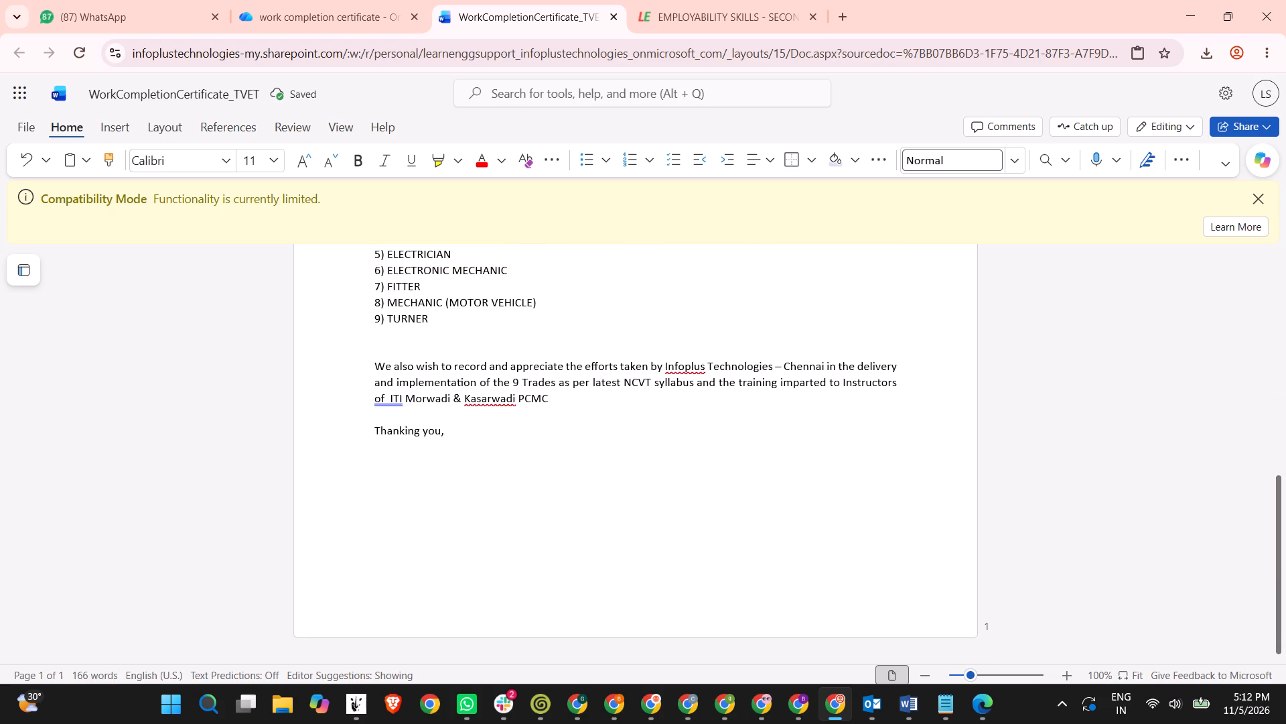
{"action": "scroll", "coordinate": [391, 642], "scroll_direction": "up", "scroll_amount": 4}
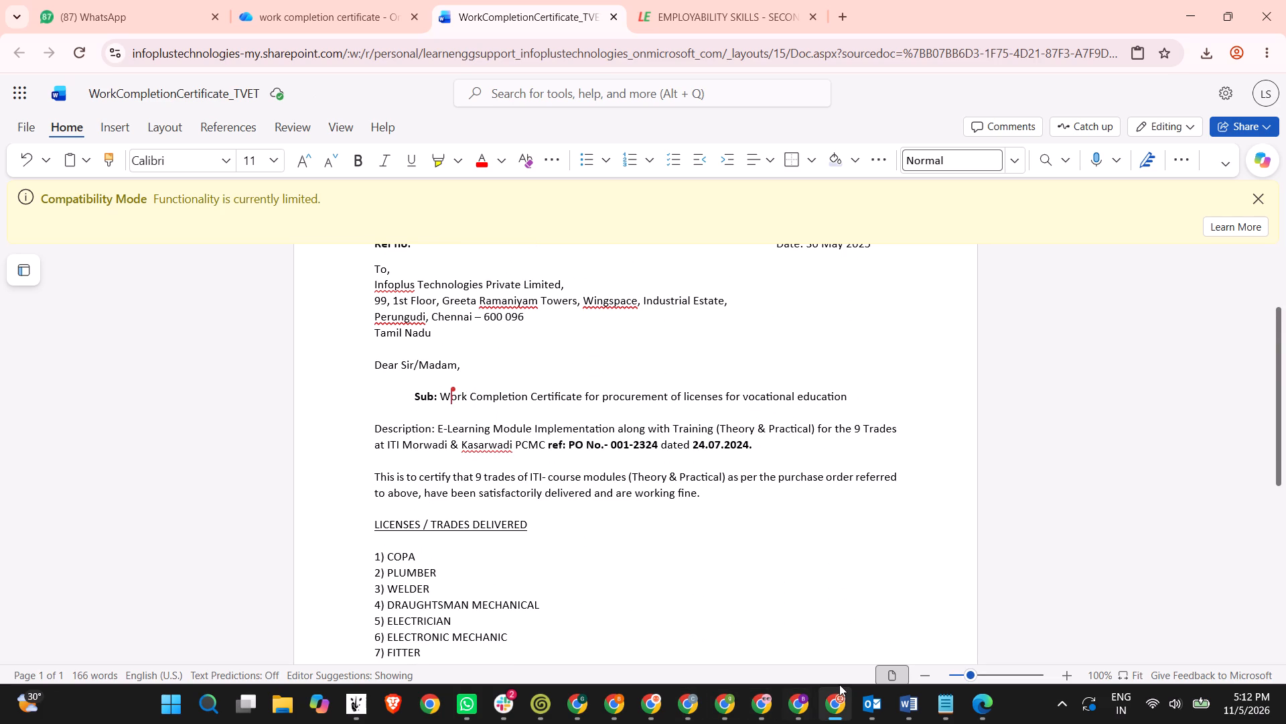
{"action": "left_click", "coordinate": [977, 705]}
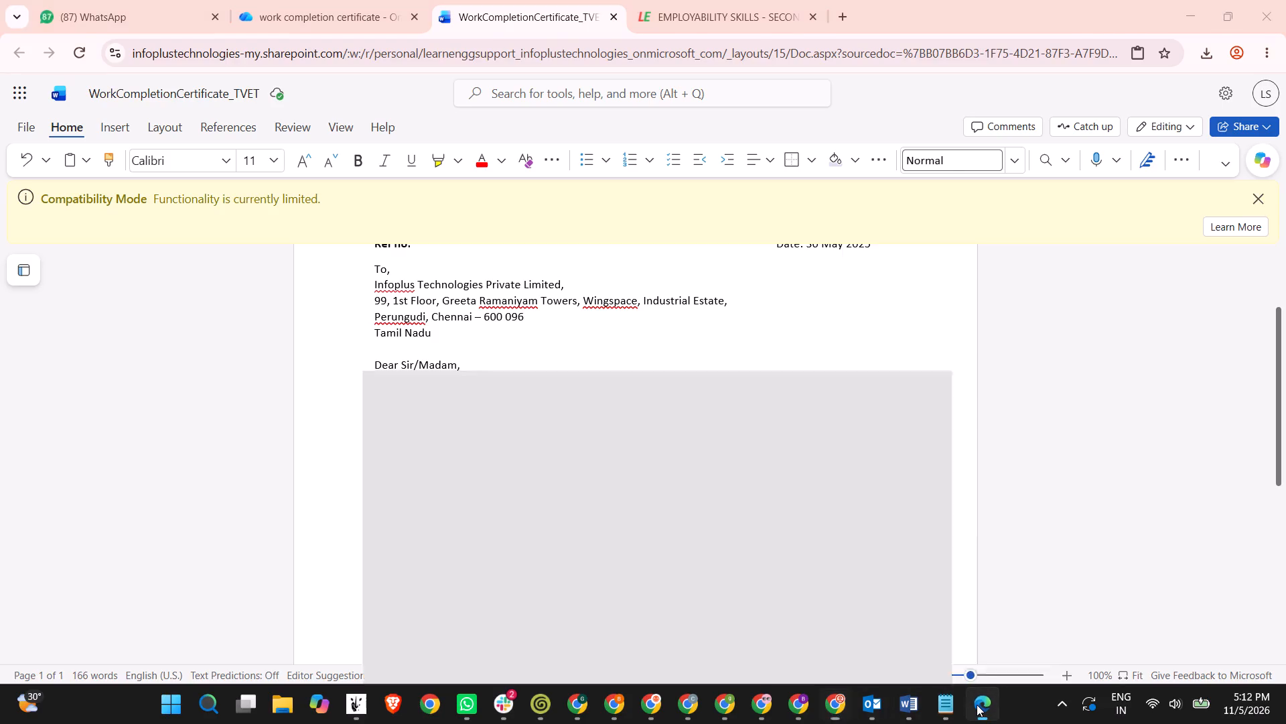
{"action": "scroll", "coordinate": [754, 377], "scroll_direction": "up", "scroll_amount": 1}
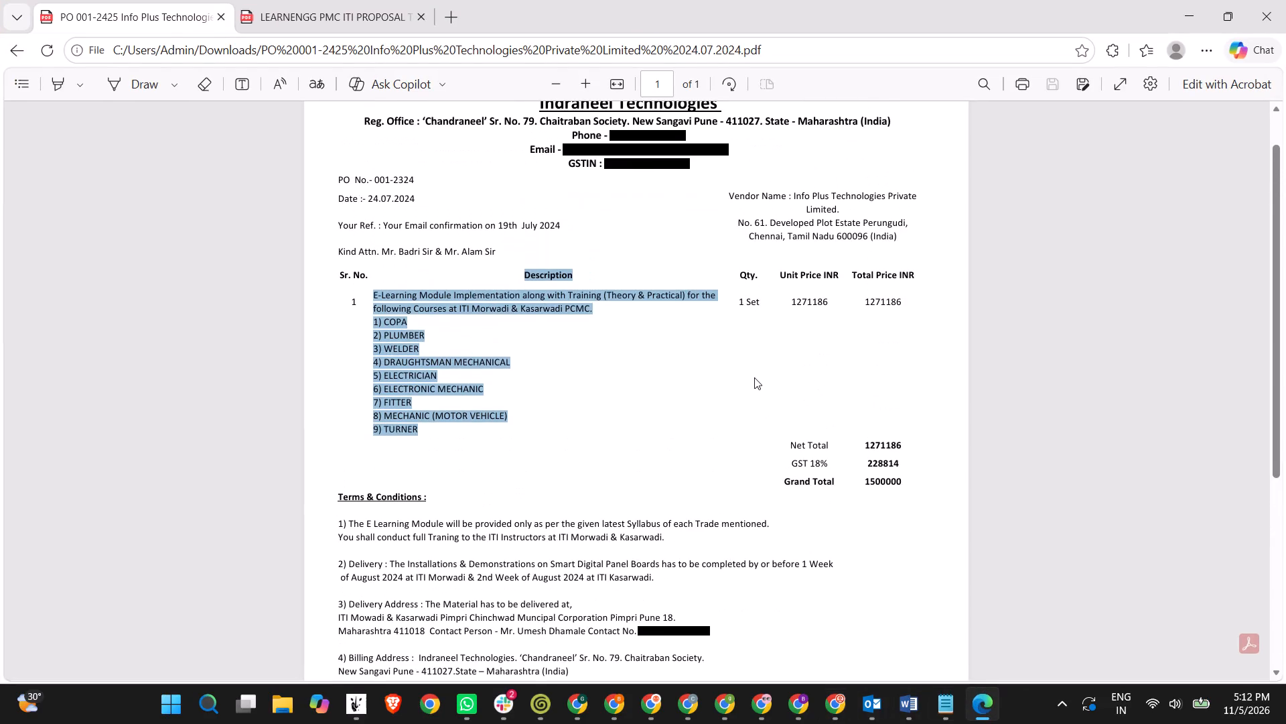
{"action": "scroll", "coordinate": [754, 377], "scroll_direction": "up", "scroll_amount": 5}
{"action": "scroll", "coordinate": [754, 377], "scroll_direction": "down", "scroll_amount": 1}
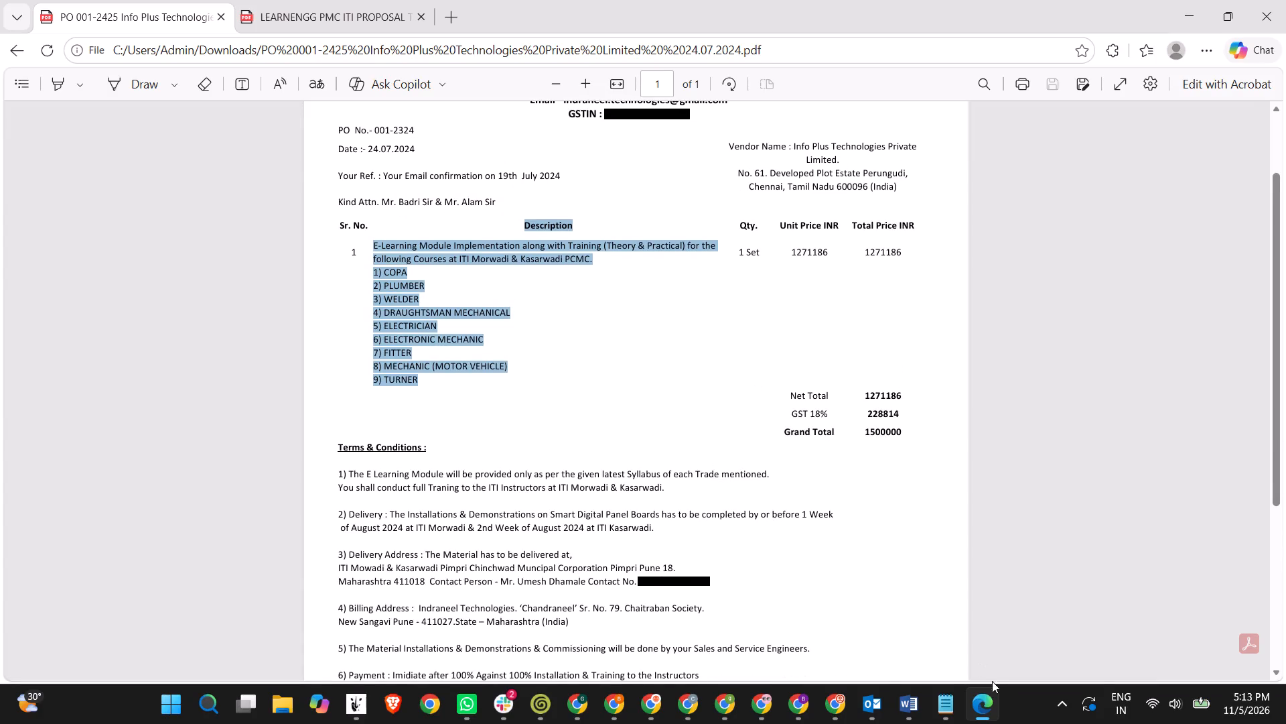
{"action": "left_click", "coordinate": [983, 703]}
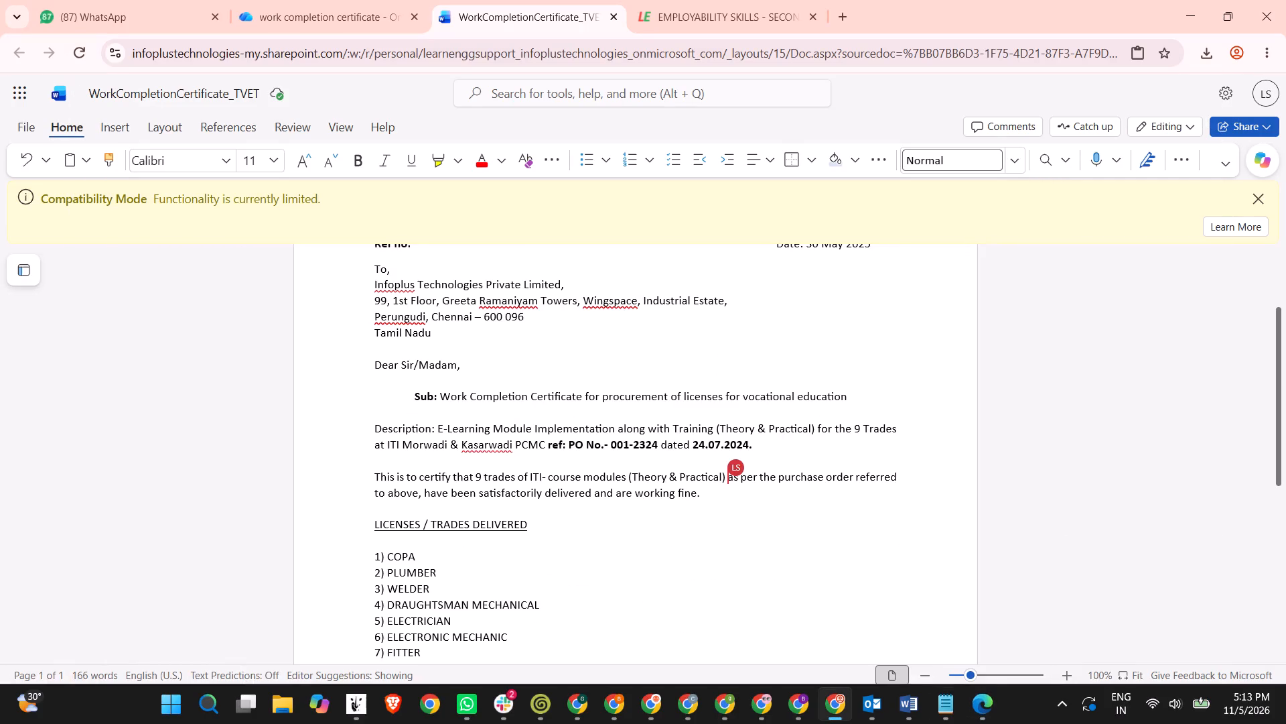
Turn the E-Learning Module description into the Sub line, deleting the old subject text and "Description:" label, and indent its second line.
{"action": "left_click_drag", "start_coordinate": [439, 432], "coordinate": [442, 391]}
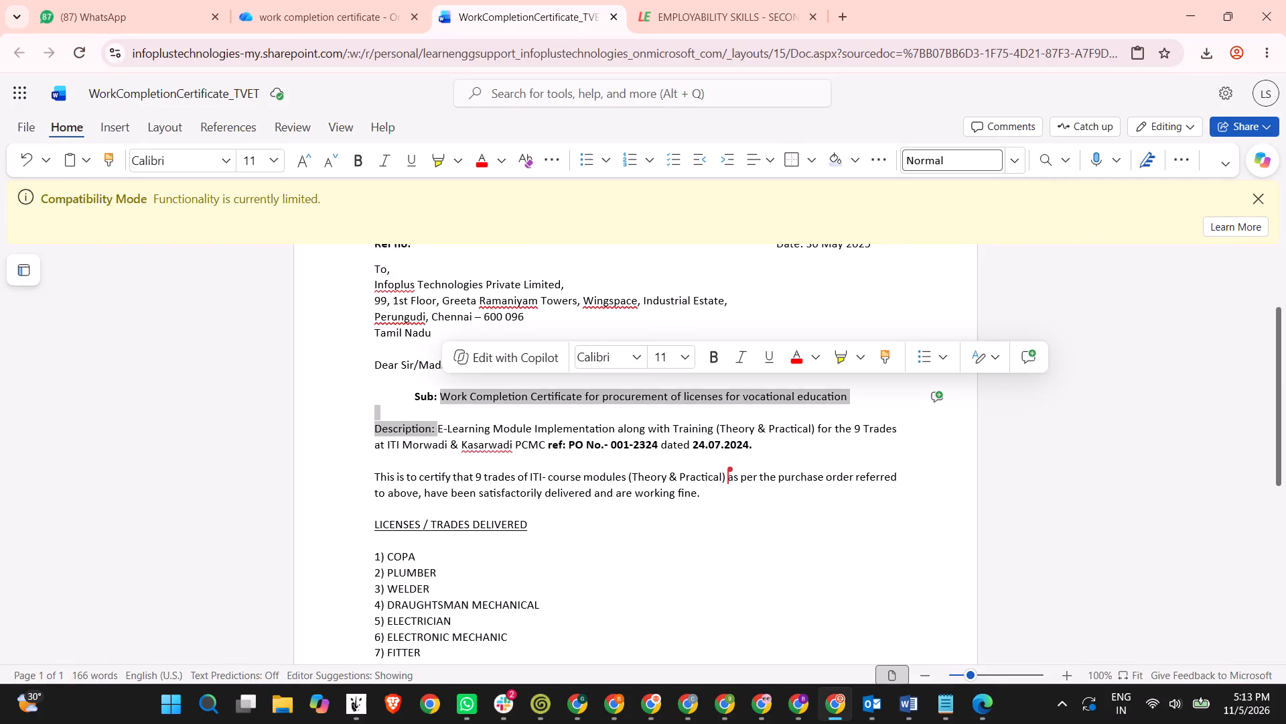
{"action": "key", "text": "Delete"}
{"action": "key", "text": "Delete"}
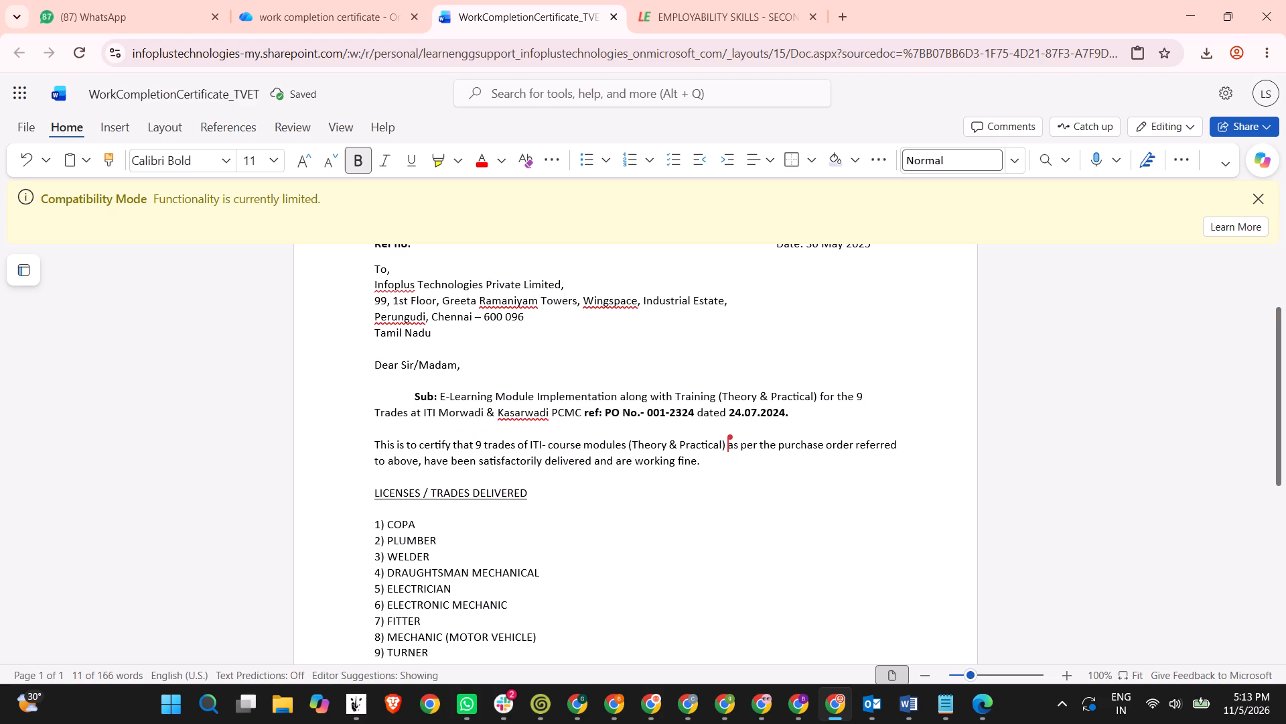
{"action": "left_click", "coordinate": [377, 410]}
{"action": "key", "text": "Tab"}
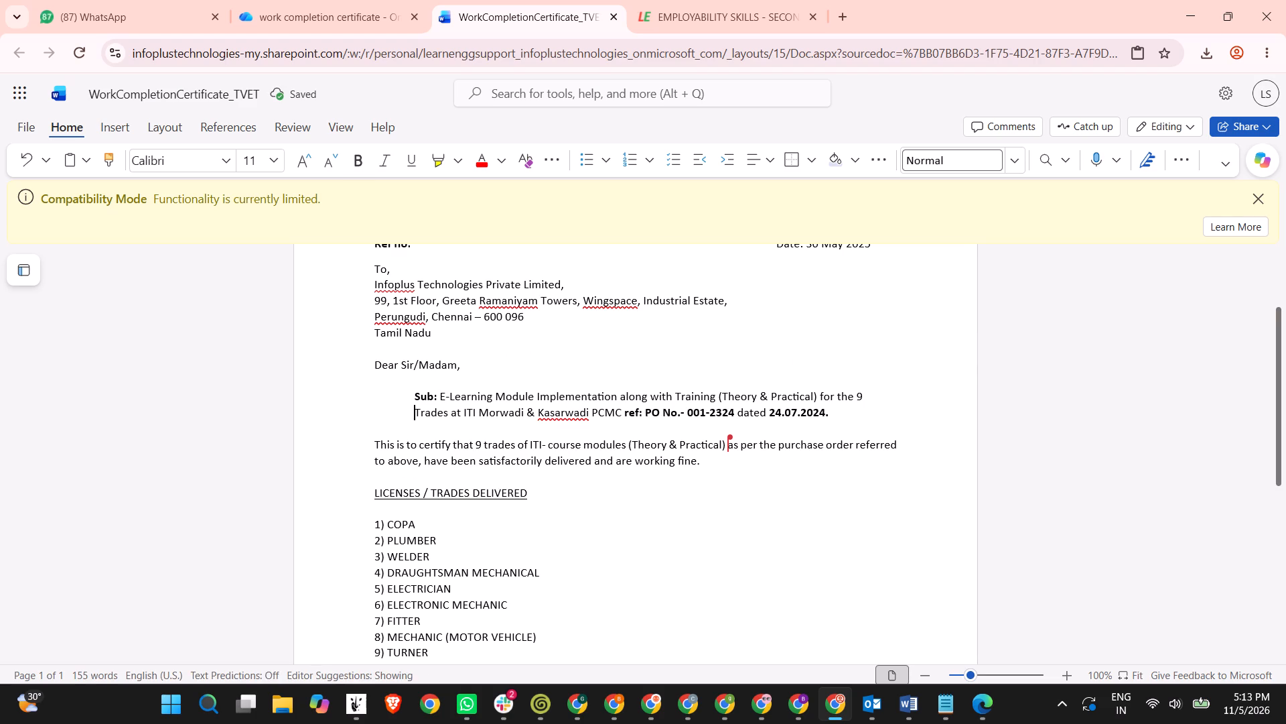
{"action": "left_click", "coordinate": [482, 473]}
Insert "in the Interactive Panels(PCM" after "NCVT syllabus" in the closing appreciation paragraph.
{"action": "scroll", "coordinate": [482, 473], "scroll_direction": "down", "scroll_amount": 2}
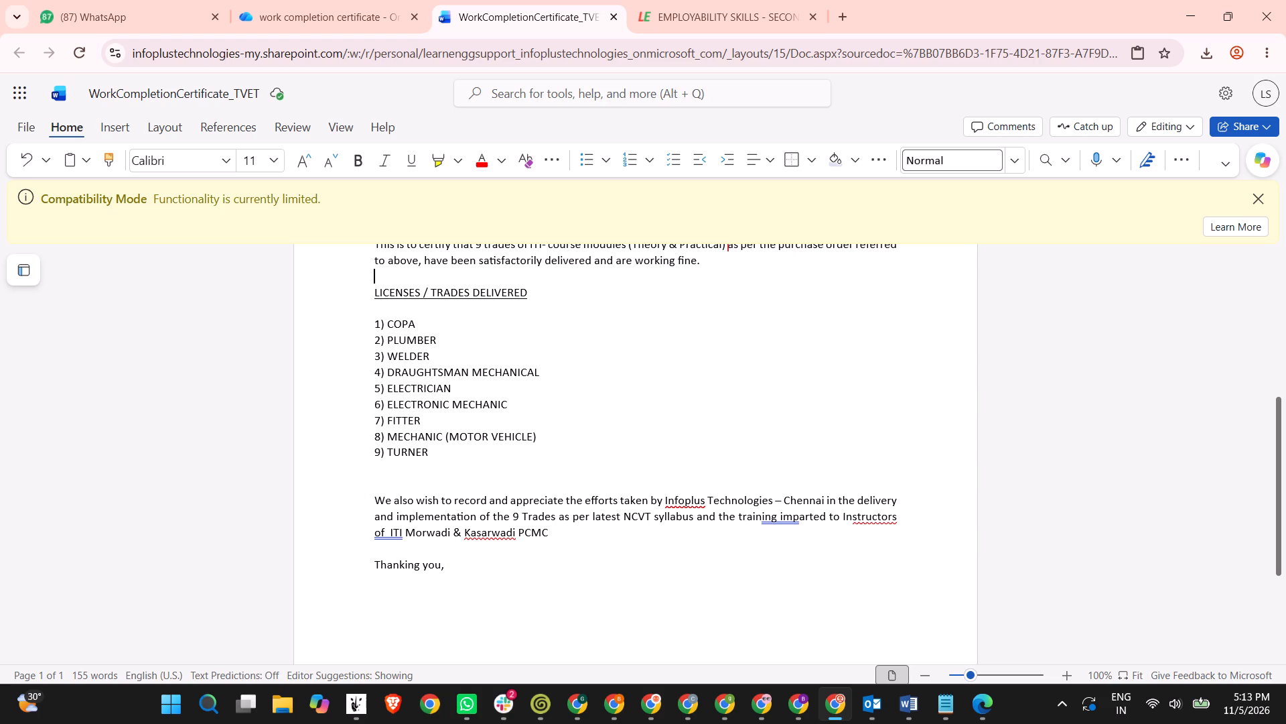
{"action": "left_click", "coordinate": [695, 524]}
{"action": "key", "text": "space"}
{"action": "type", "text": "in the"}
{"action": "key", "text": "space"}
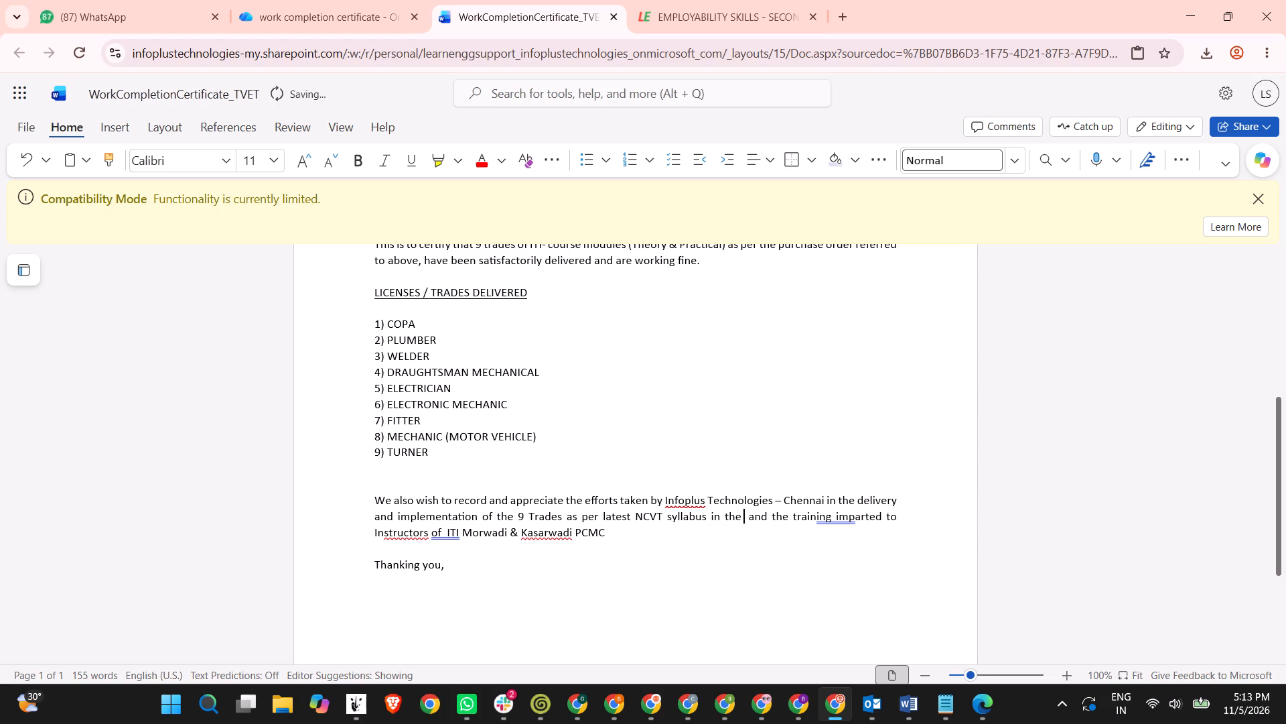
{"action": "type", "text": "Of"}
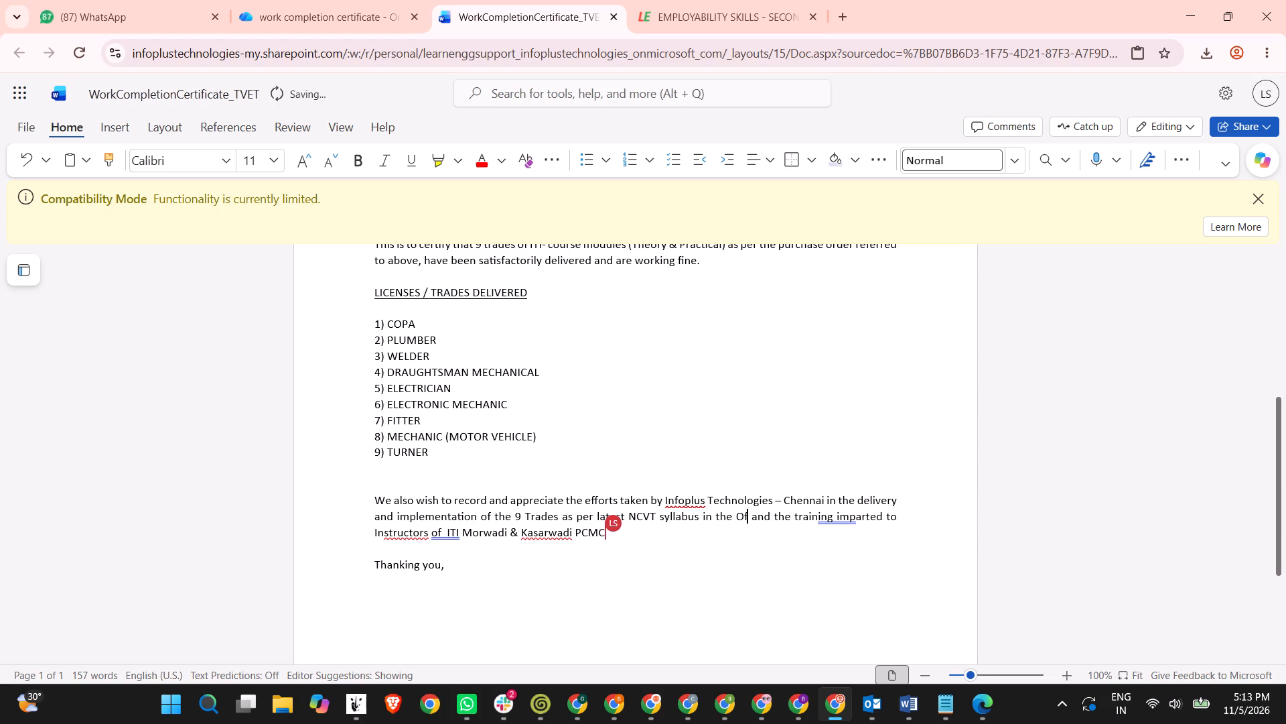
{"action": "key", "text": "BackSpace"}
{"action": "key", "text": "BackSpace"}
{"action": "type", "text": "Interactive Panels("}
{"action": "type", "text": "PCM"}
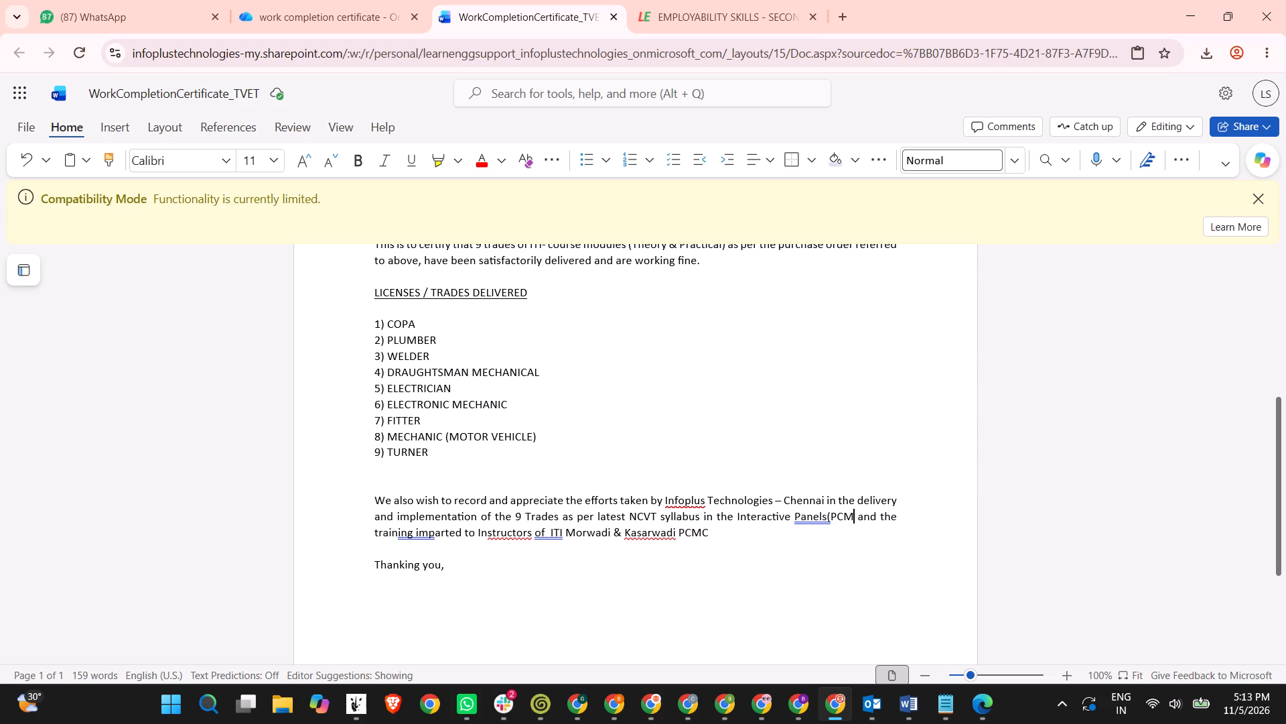
Replace the unfinished "PCM" in the bracket after "Interactive Panels" with "Offline)" in the appreciation paragraph.
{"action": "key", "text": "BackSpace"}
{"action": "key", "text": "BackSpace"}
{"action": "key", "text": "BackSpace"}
{"action": "type", "text": "Offline)"}
{"action": "left_click", "coordinate": [634, 566]}
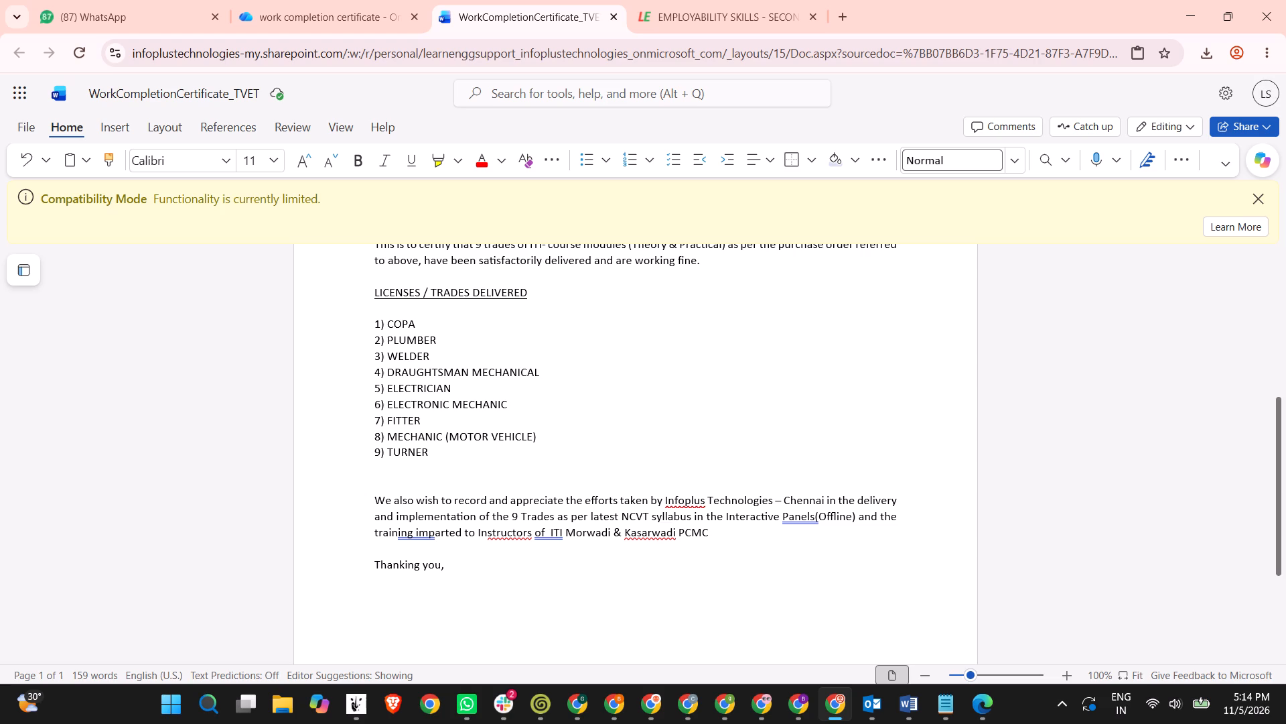
{"action": "left_click", "coordinate": [423, 531]}
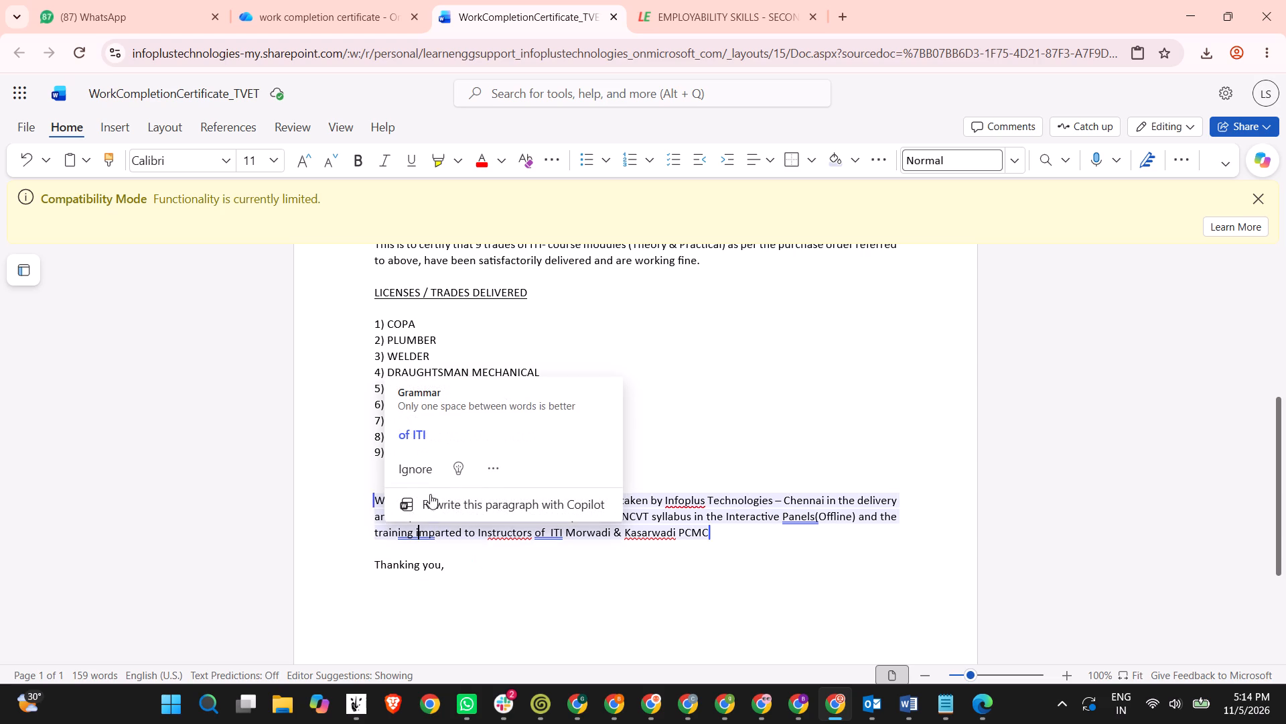
{"action": "left_click", "coordinate": [707, 505]}
Add the expansion "(Computer Operator & Programming Assistant)" after COPA in the list of delivered trades.
{"action": "scroll", "coordinate": [707, 505], "scroll_direction": "up", "scroll_amount": 1}
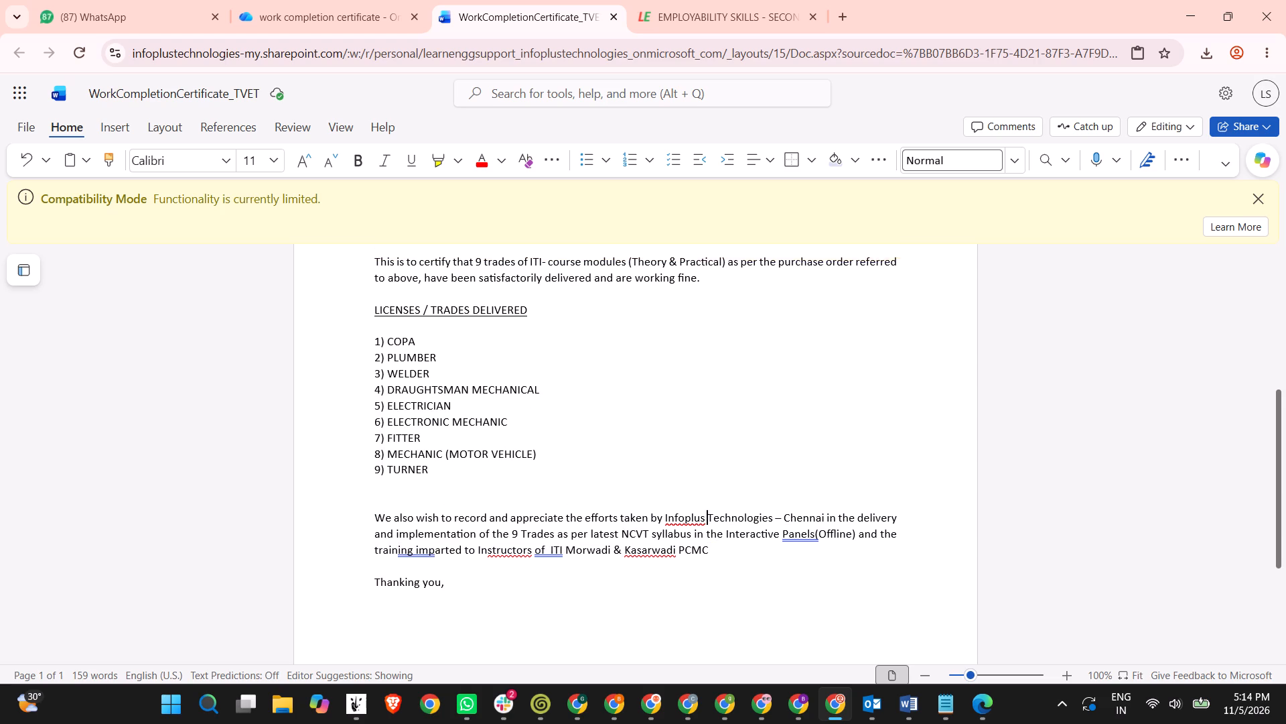
{"action": "scroll", "coordinate": [707, 505], "scroll_direction": "up", "scroll_amount": 1}
{"action": "left_click", "coordinate": [432, 355]}
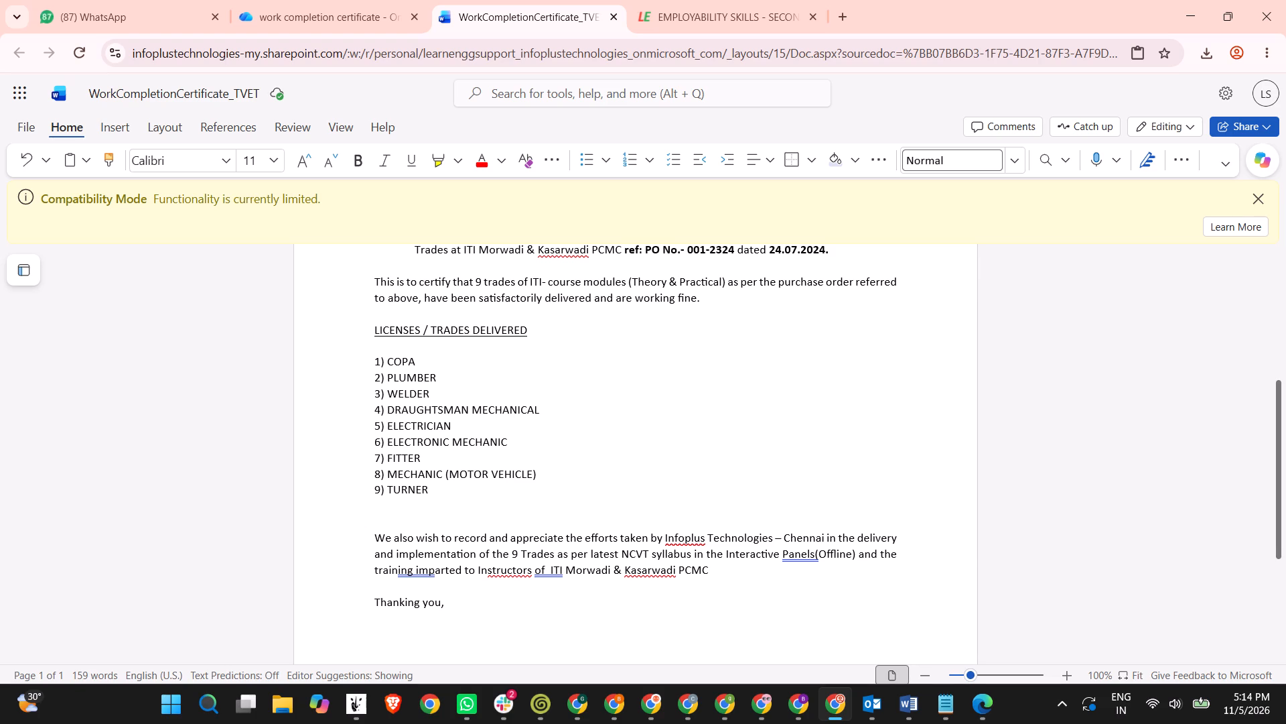
{"action": "type", "text": "(Comper"}
{"action": "key", "text": "space"}
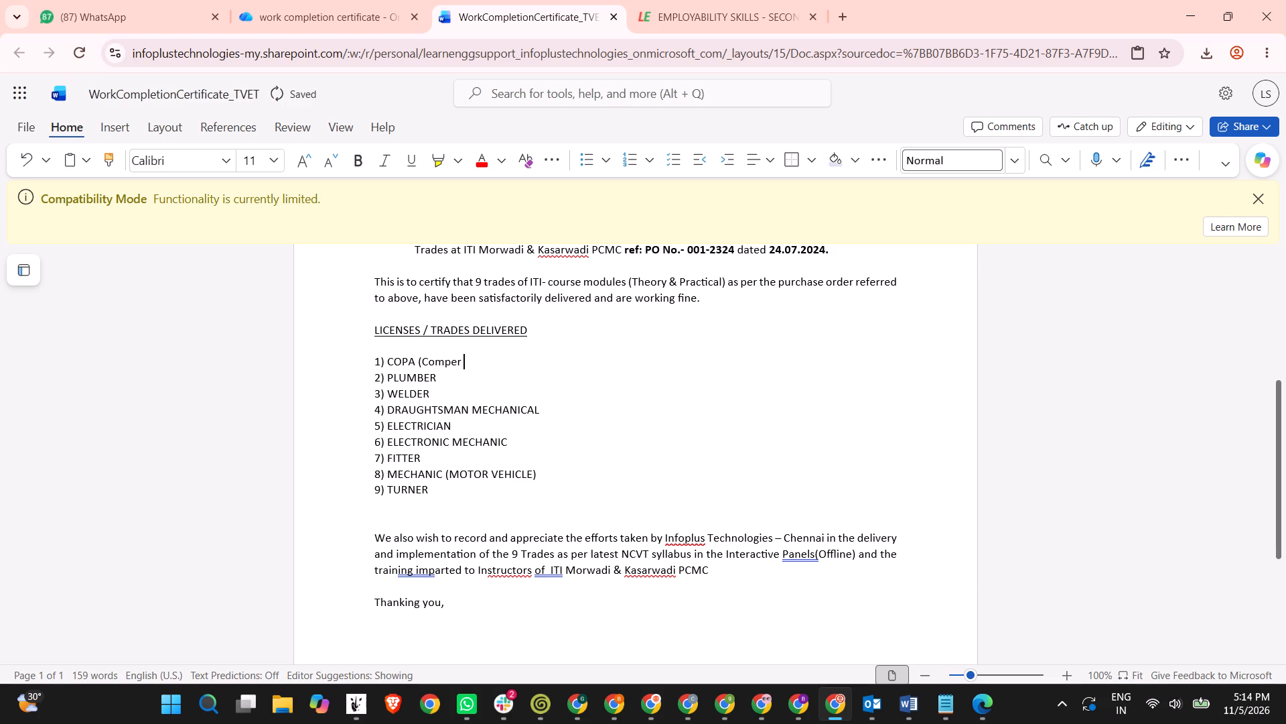
{"action": "key", "text": "BackSpace"}
{"action": "key", "text": "BackSpace"}
{"action": "key", "text": "BackSpace"}
{"action": "type", "text": "uter Operator &"}
{"action": "key", "text": "space"}
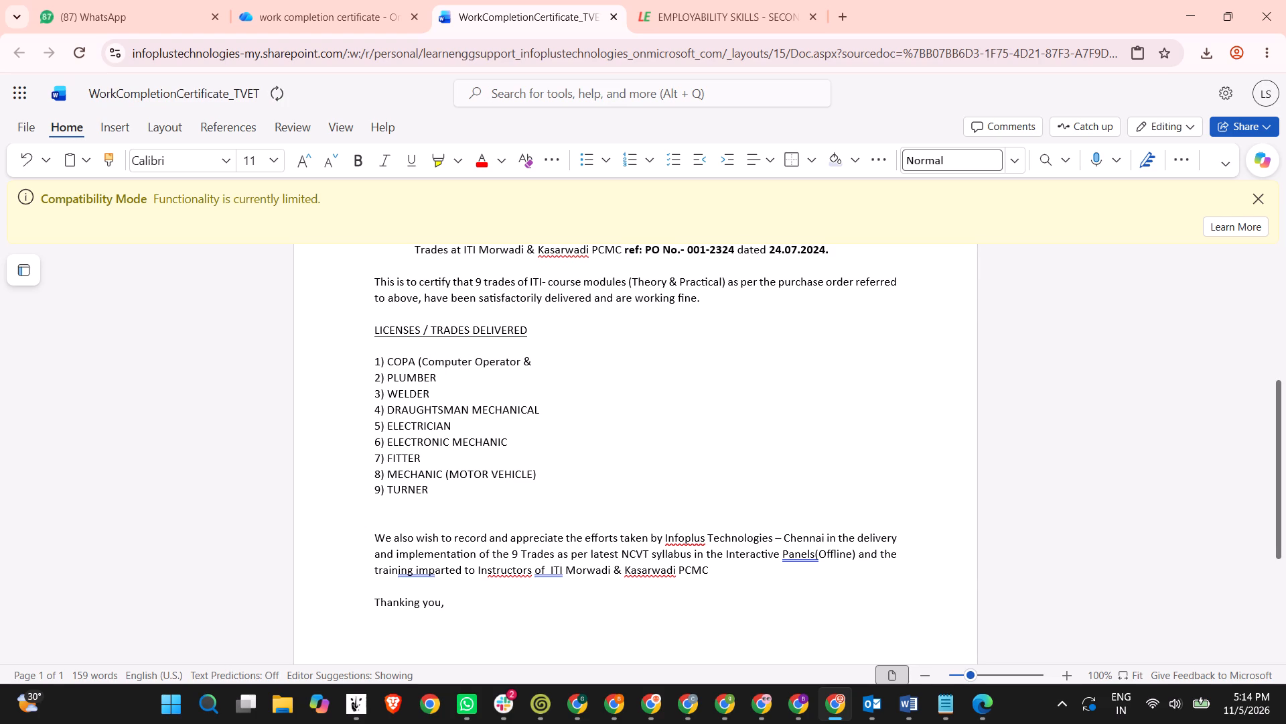
{"action": "type", "text": "Programming Assistant)"}
Add a full stop after "PCMC" at the end of the appreciation paragraph.
{"action": "left_click", "coordinate": [608, 493]}
{"action": "scroll", "coordinate": [608, 493], "scroll_direction": "down", "scroll_amount": 1}
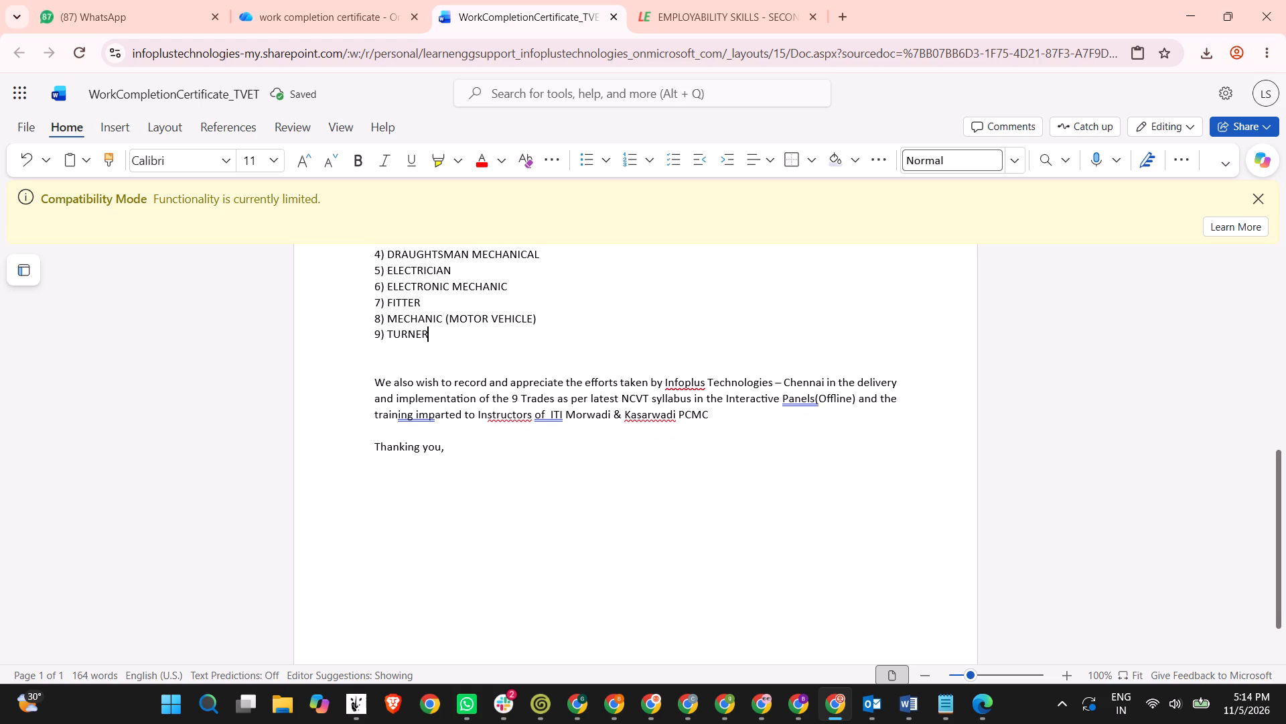
{"action": "scroll", "coordinate": [608, 493], "scroll_direction": "down", "scroll_amount": 1}
{"action": "left_click", "coordinate": [719, 422]}
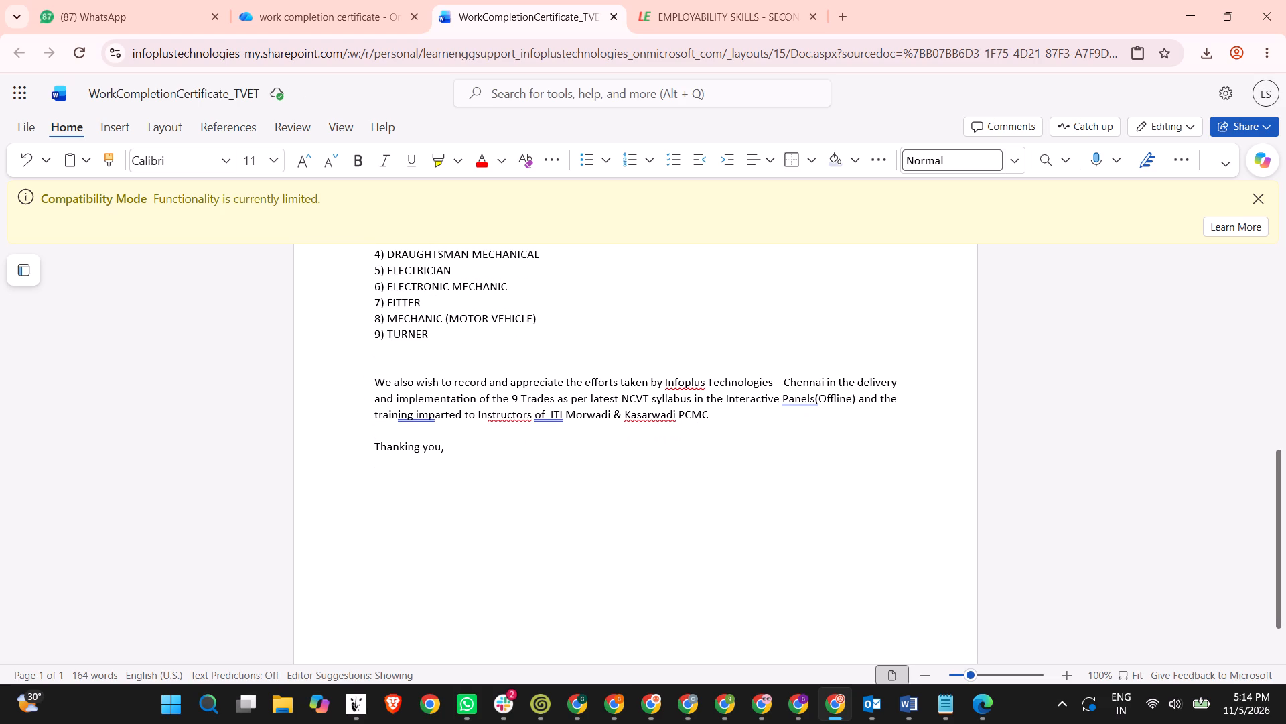
{"action": "key", "text": "period"}
Accept the grammar suggestion that puts a space between "Panels" and "(Offline)" in the appreciation paragraph.
{"action": "left_click", "coordinate": [813, 399]}
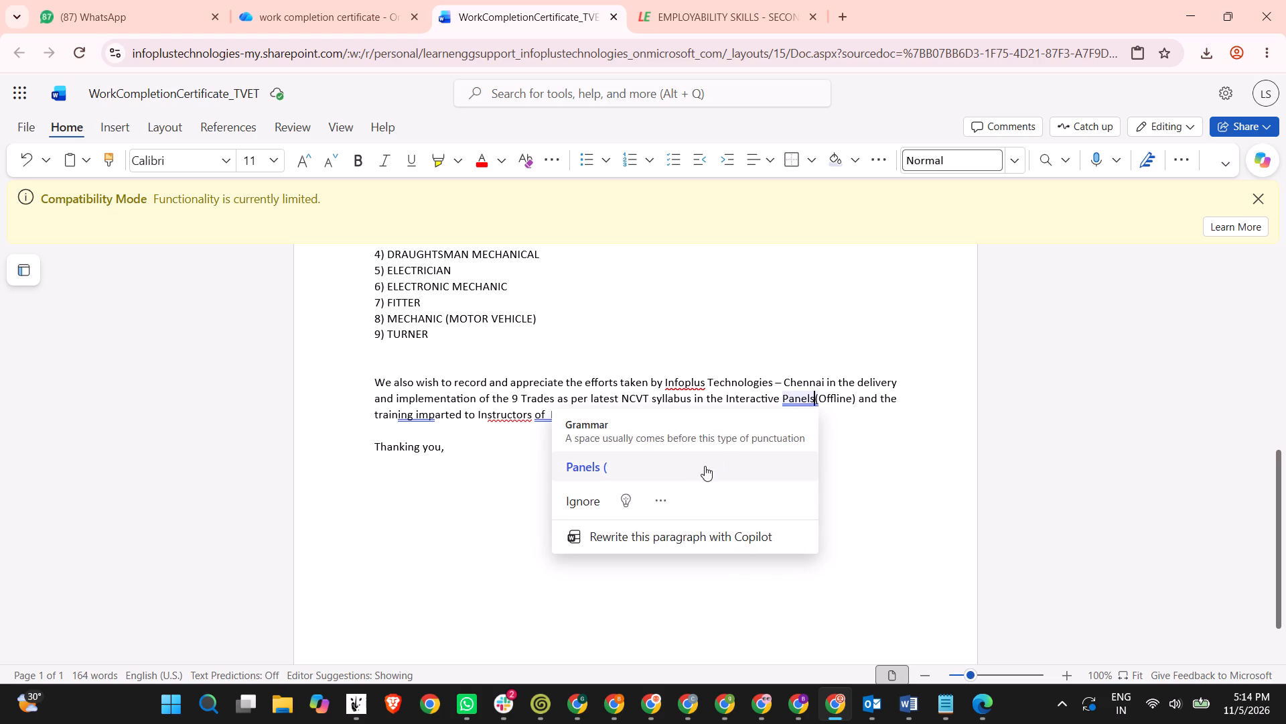
{"action": "left_click", "coordinate": [705, 466]}
{"action": "left_click", "coordinate": [837, 424]}
Proofread the whole certificate from the heading and subject line through the trades list to the closing.
{"action": "scroll", "coordinate": [837, 424], "scroll_direction": "up", "scroll_amount": 1}
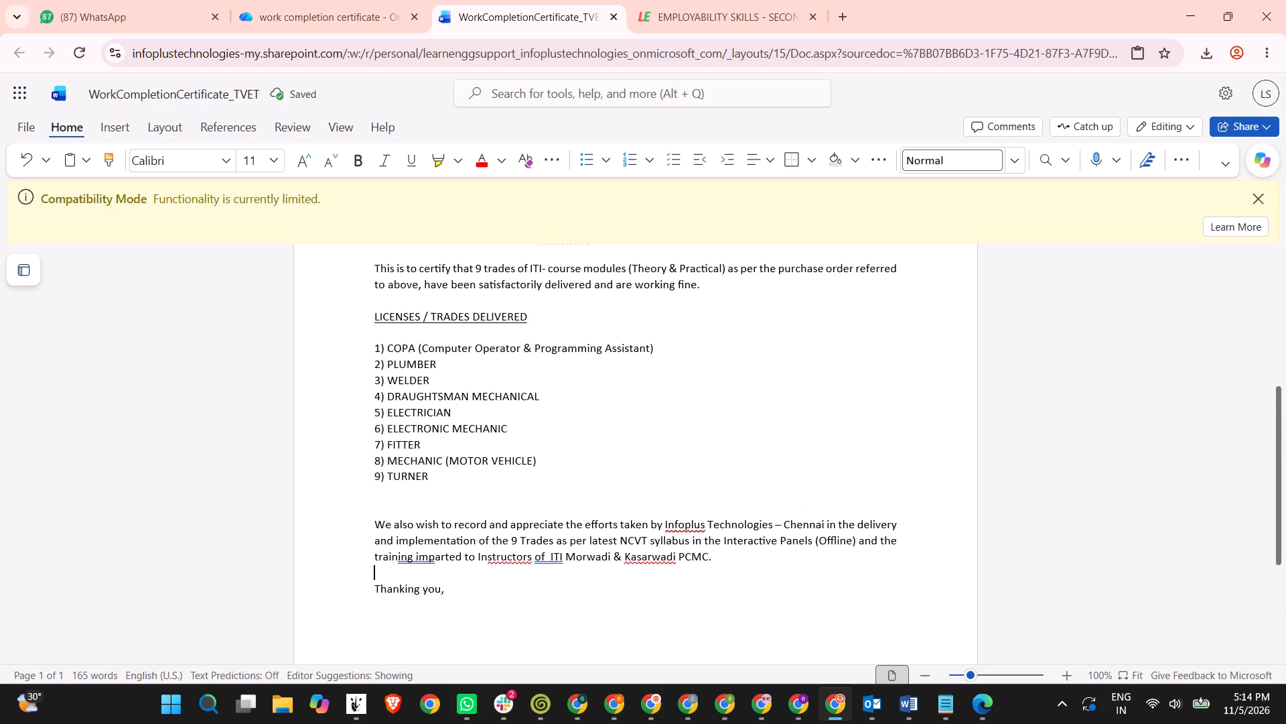
{"action": "scroll", "coordinate": [837, 424], "scroll_direction": "up", "scroll_amount": 4}
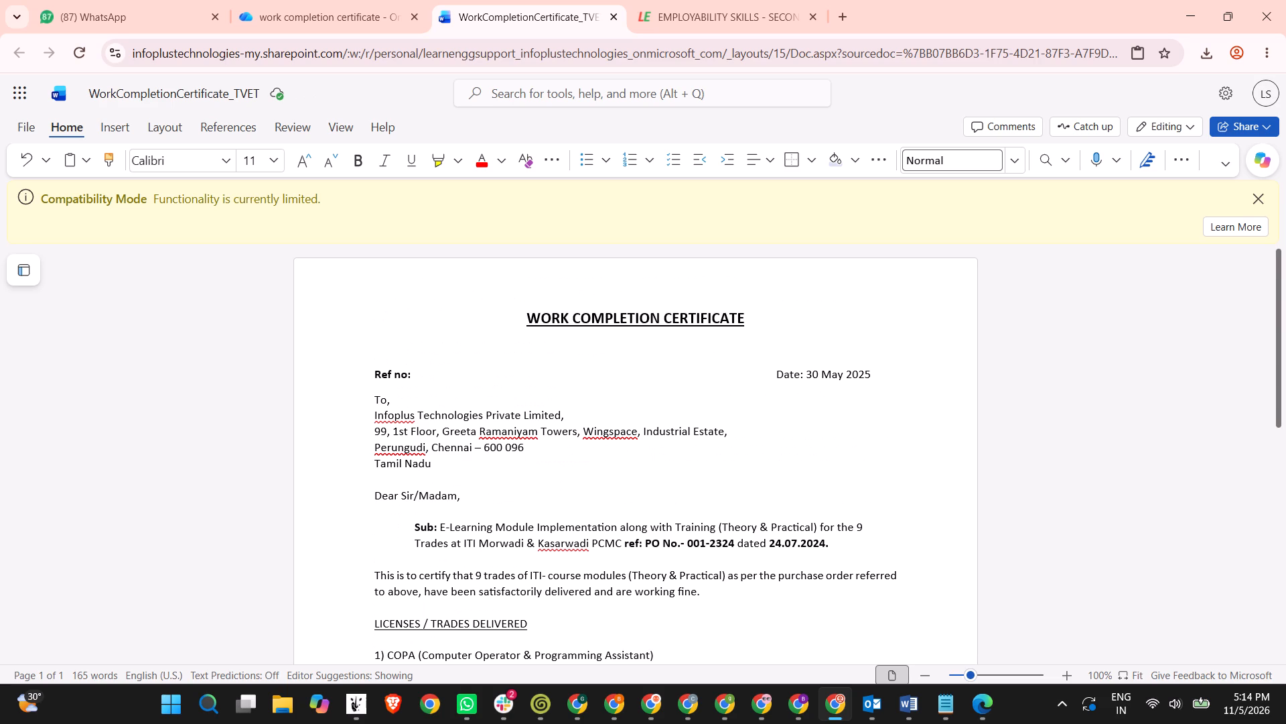
{"action": "scroll", "coordinate": [837, 424], "scroll_direction": "down", "scroll_amount": 3}
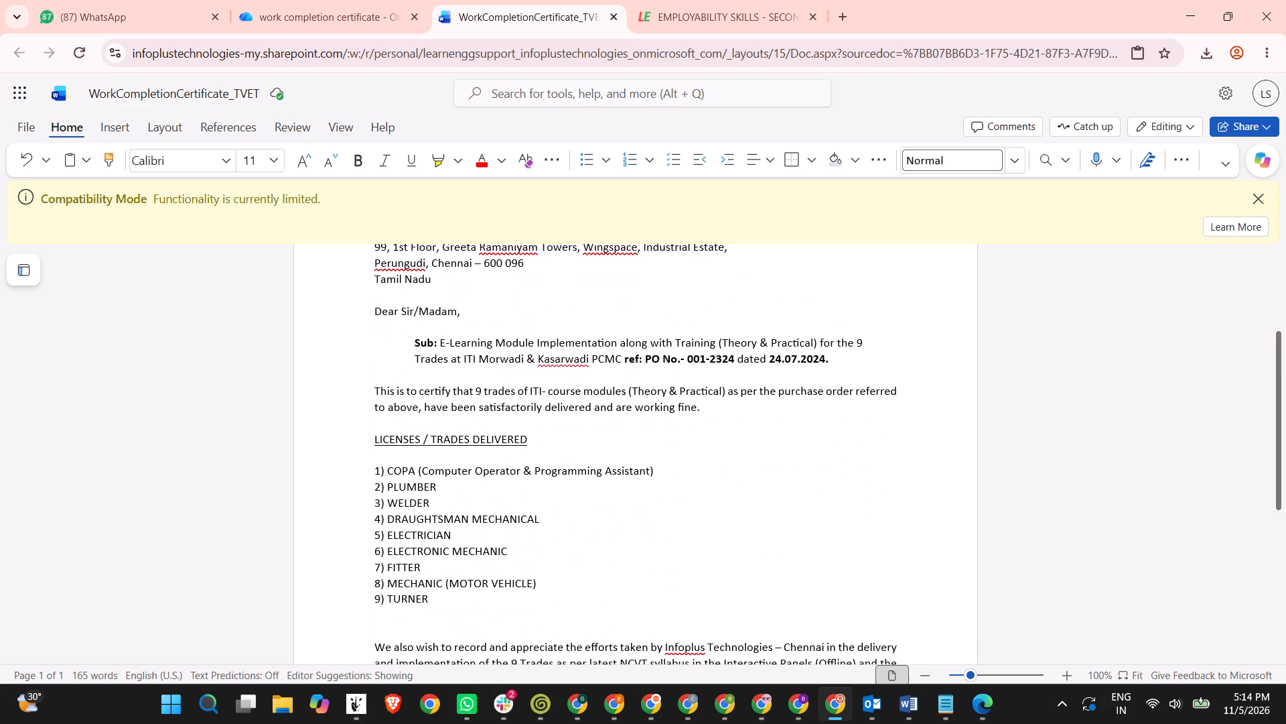
{"action": "scroll", "coordinate": [837, 424], "scroll_direction": "down", "scroll_amount": 2}
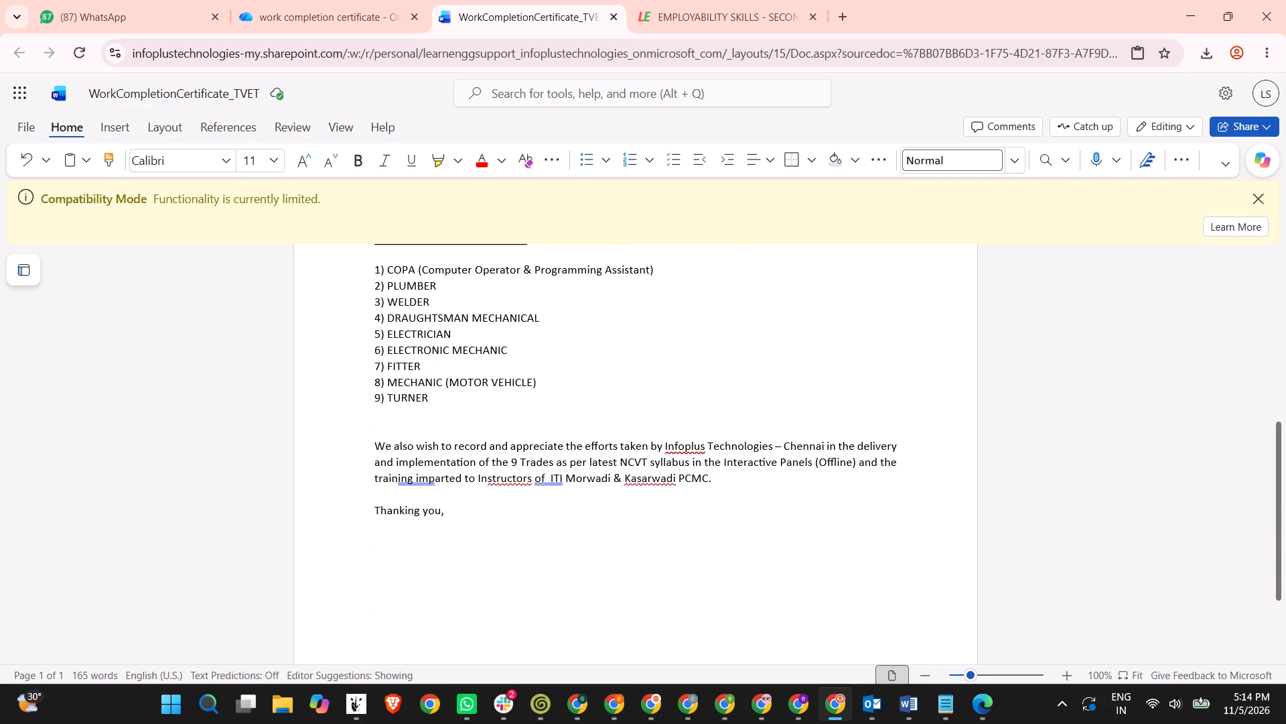
{"action": "scroll", "coordinate": [837, 424], "scroll_direction": "up", "scroll_amount": 1}
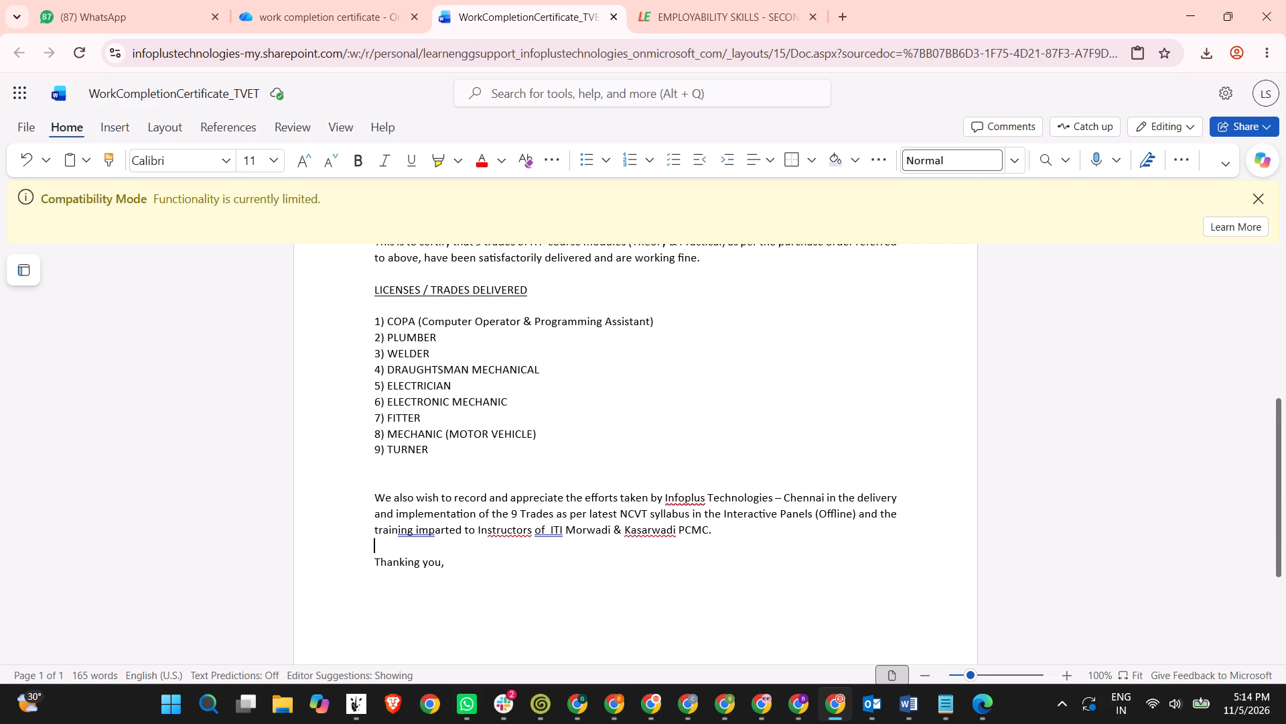
{"action": "scroll", "coordinate": [837, 424], "scroll_direction": "up", "scroll_amount": 1}
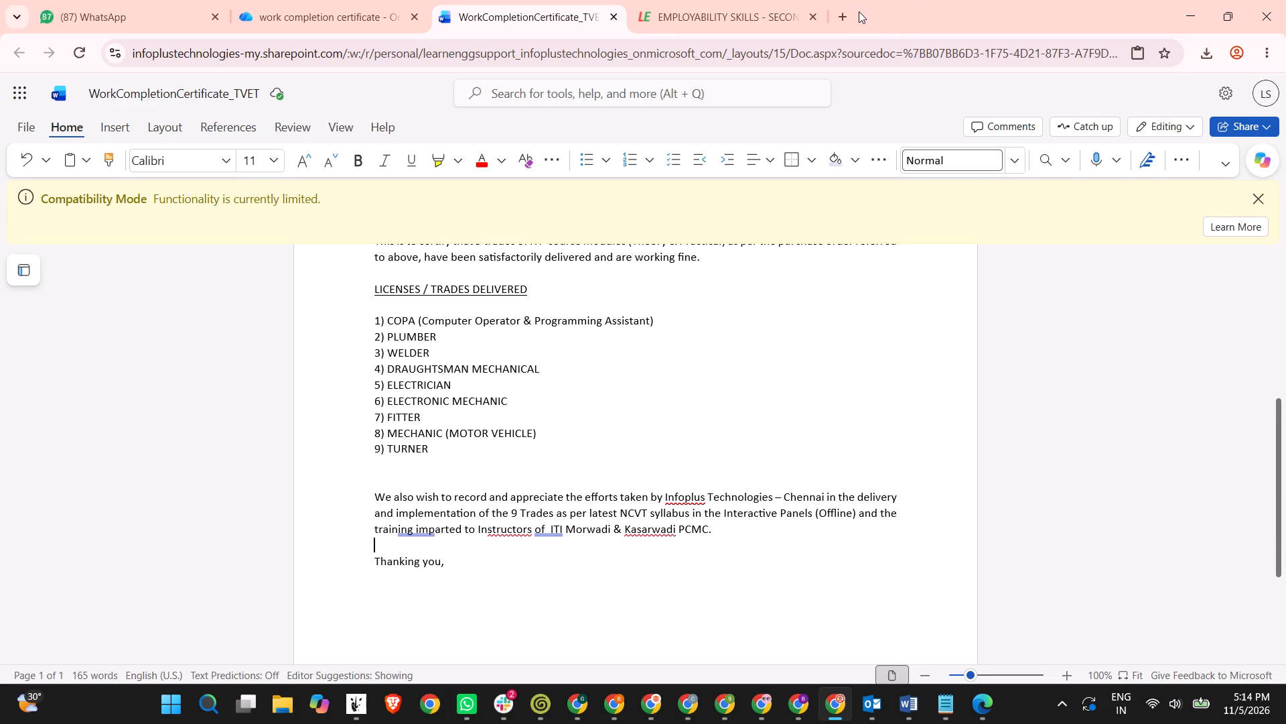
Search the web for "COPA" in a new tab to check the trade's full name, and close that tab.
{"action": "left_click", "coordinate": [853, 11]}
{"action": "type", "text": "COPA"}
{"action": "key", "text": "Return"}
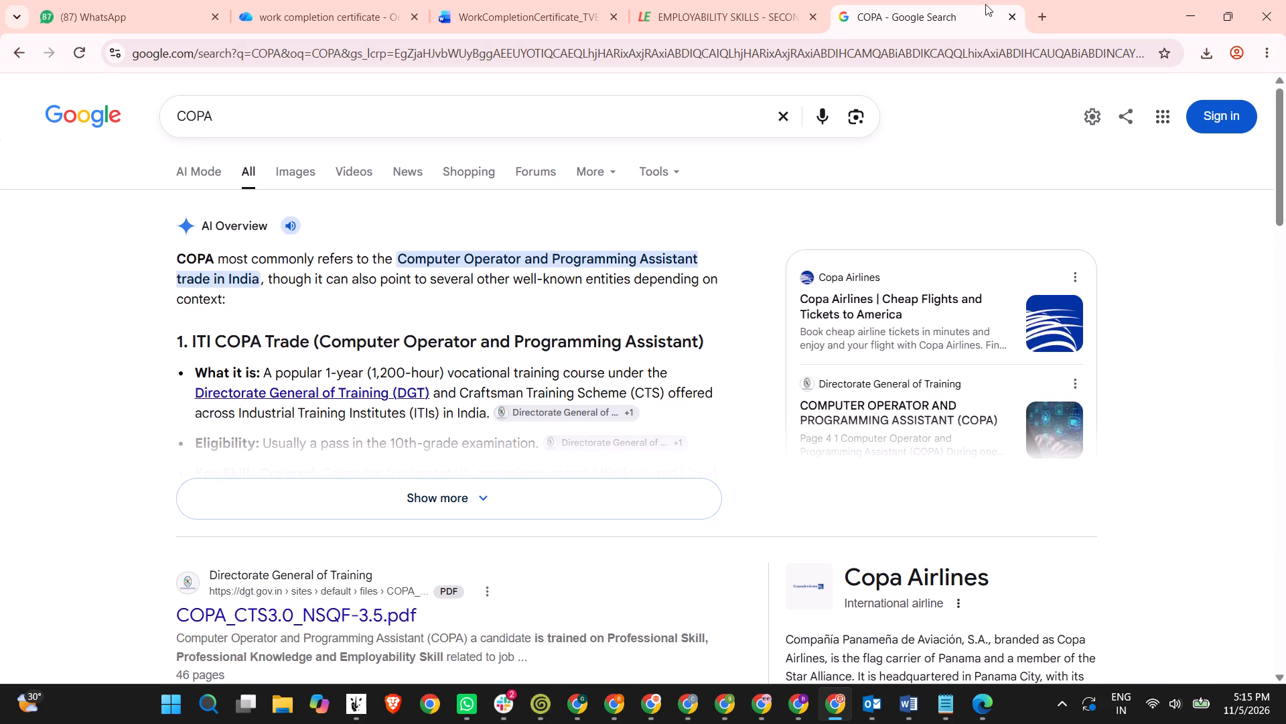
{"action": "left_click", "coordinate": [1020, 13]}
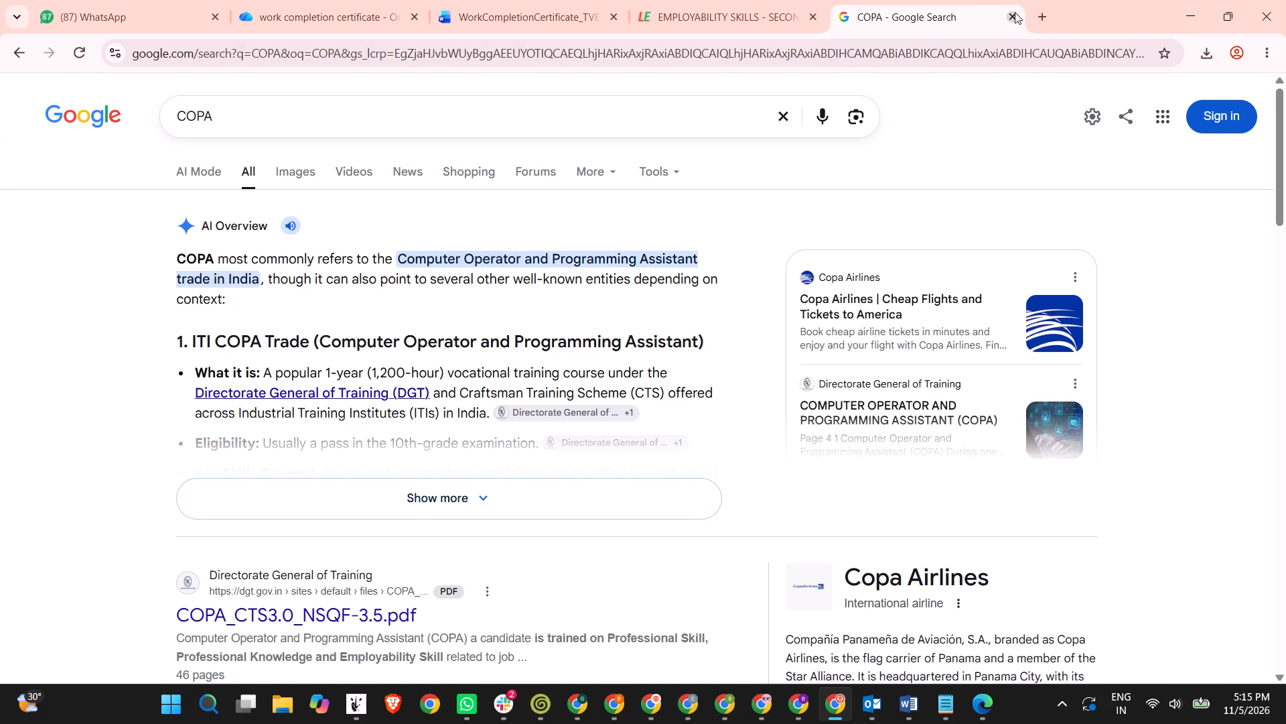
{"action": "left_click", "coordinate": [1015, 12]}
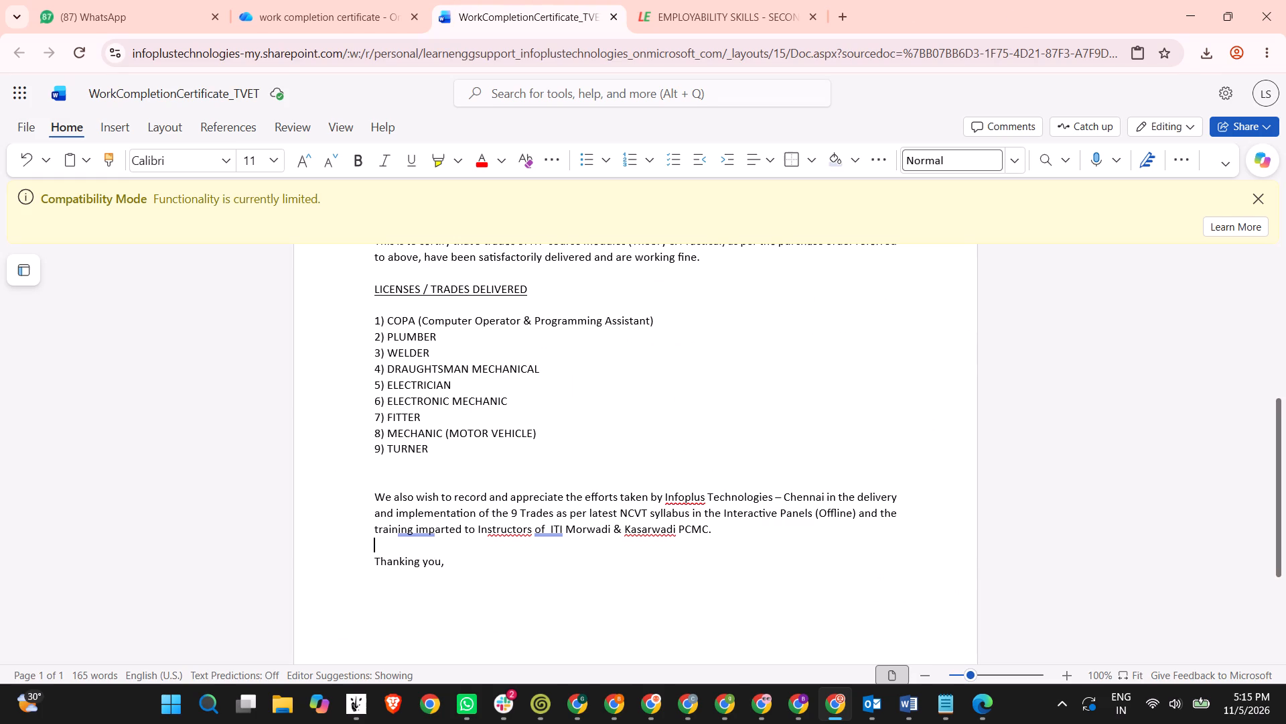
Replace the "&" in the COPA trade's bracketed full name with "and".
{"action": "left_click", "coordinate": [530, 318]}
{"action": "key", "text": "BackSpace"}
{"action": "type", "text": "and"}
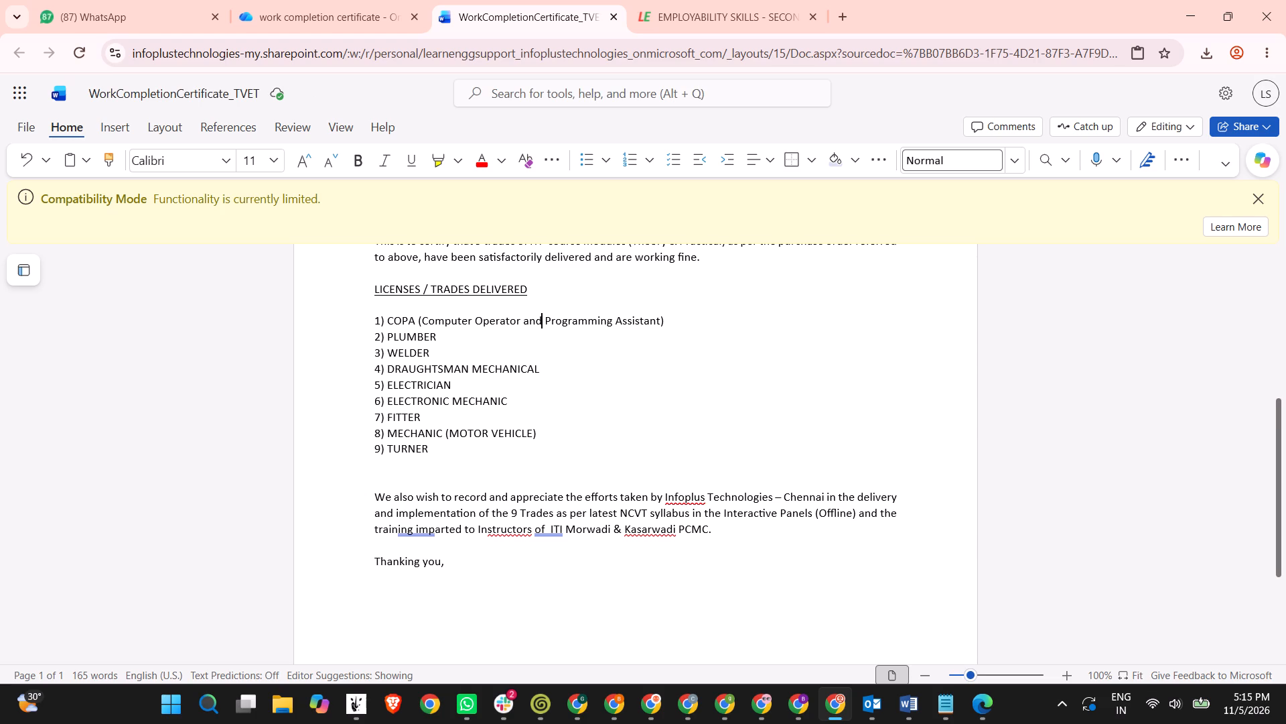
Review the certificate again from the heading to the trades list, checking the spelling suggestions for "Ramaniyam" in the recipient address.
{"action": "scroll", "coordinate": [539, 385], "scroll_direction": "up", "scroll_amount": 2}
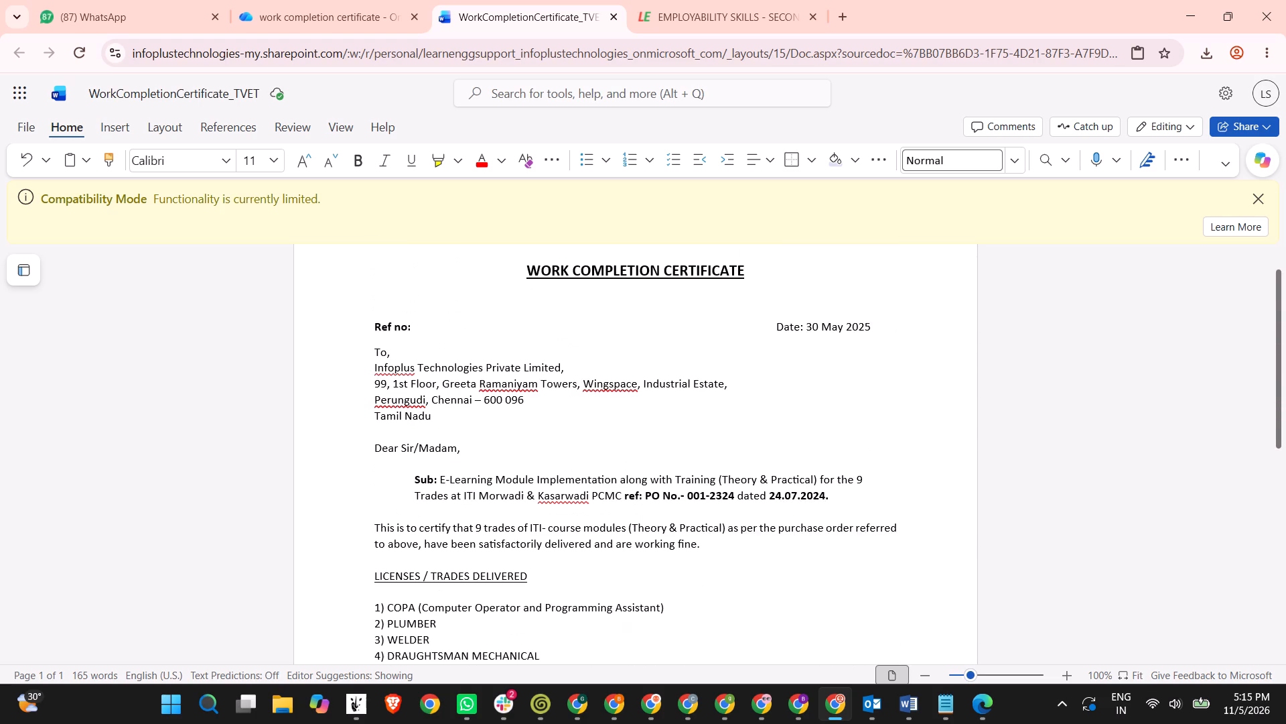
{"action": "scroll", "coordinate": [539, 385], "scroll_direction": "up", "scroll_amount": 1}
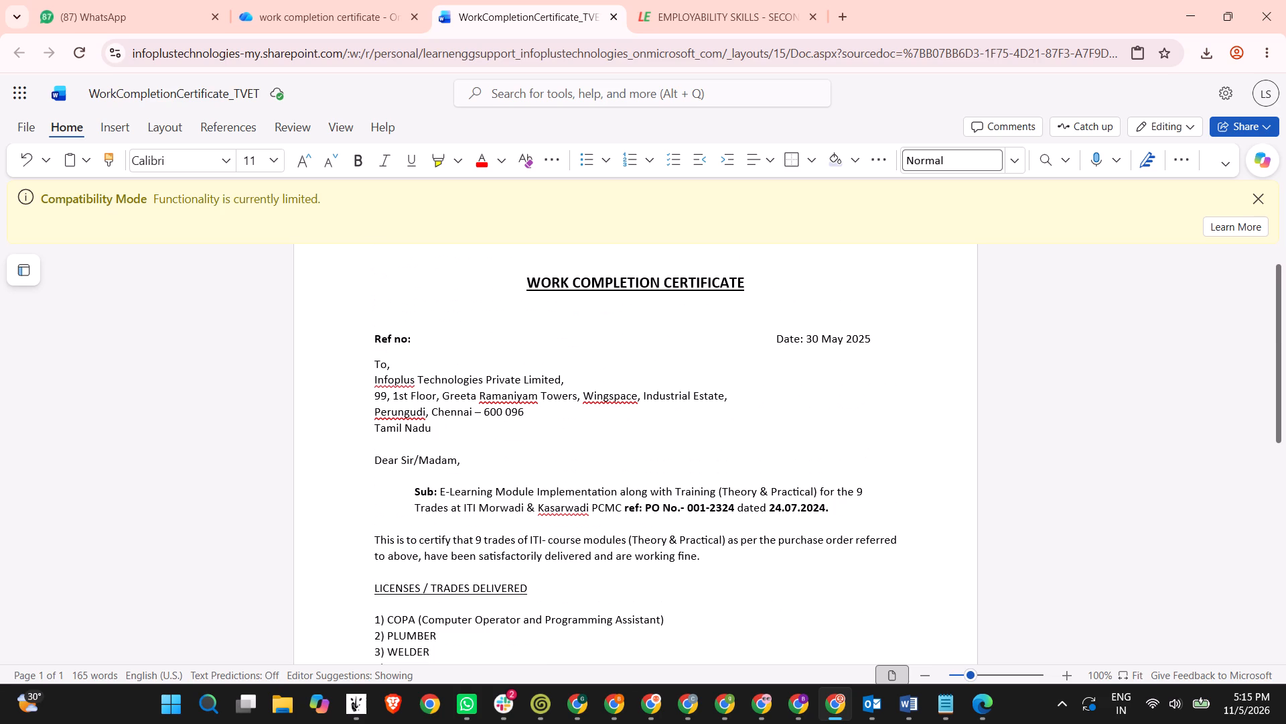
{"action": "left_click", "coordinate": [518, 398]}
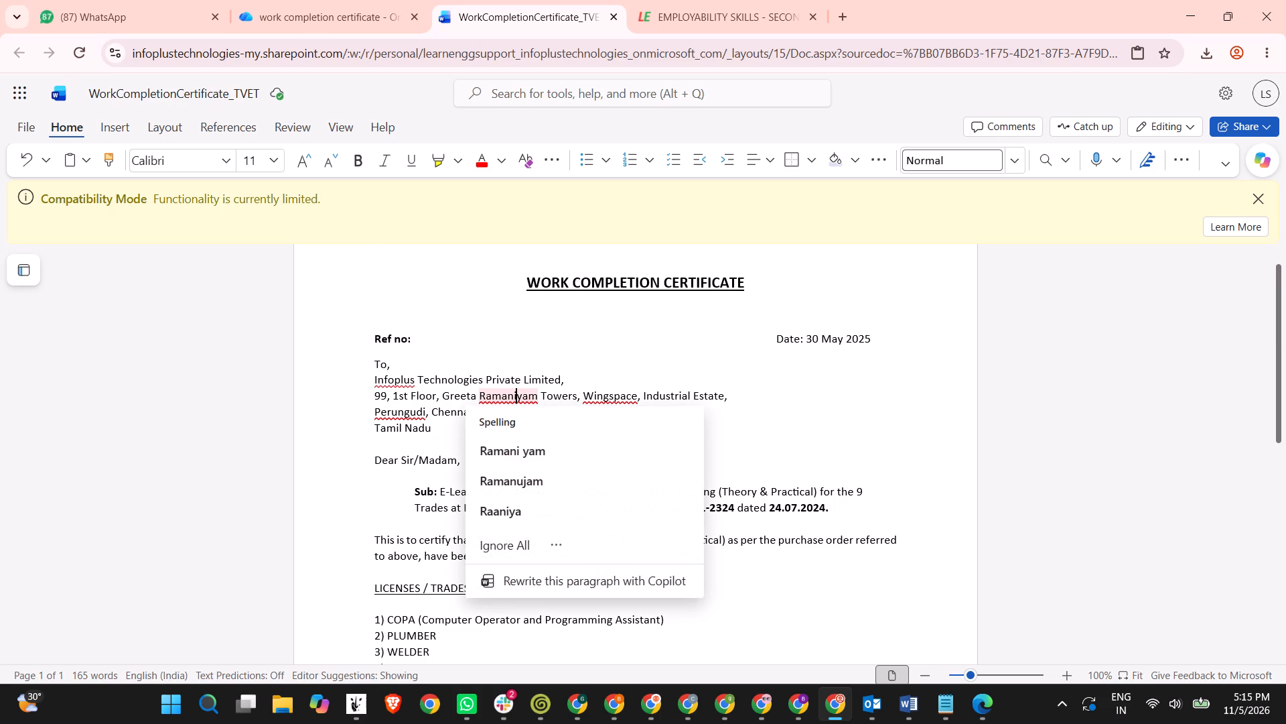
{"action": "left_click", "coordinate": [502, 350]}
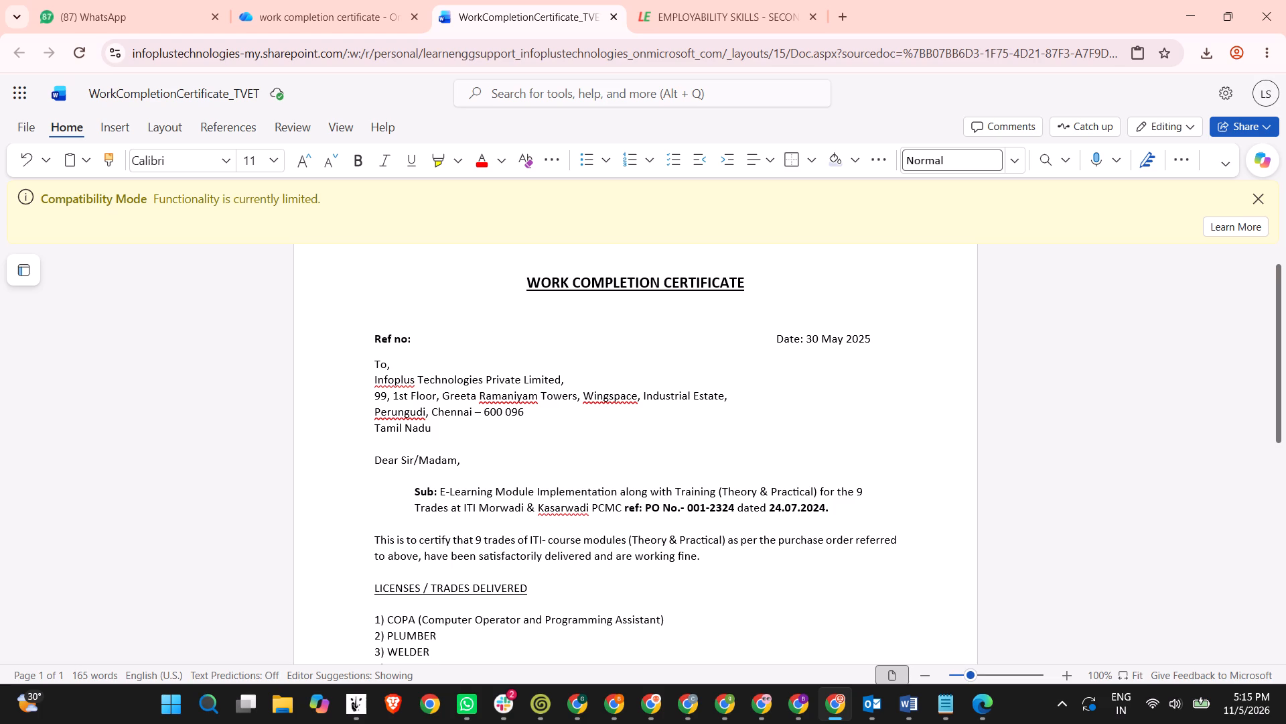
{"action": "scroll", "coordinate": [502, 350], "scroll_direction": "down", "scroll_amount": 2}
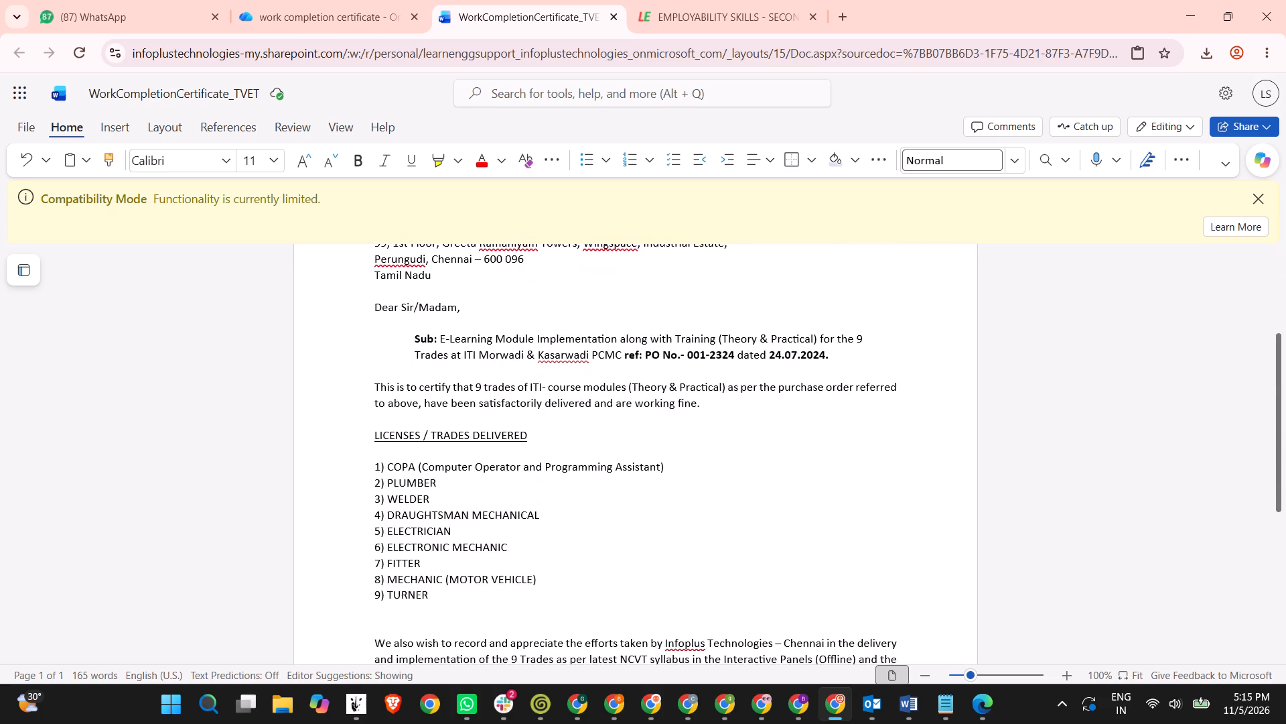
{"action": "scroll", "coordinate": [502, 350], "scroll_direction": "down", "scroll_amount": 1}
{"action": "scroll", "coordinate": [502, 350], "scroll_direction": "up", "scroll_amount": 4}
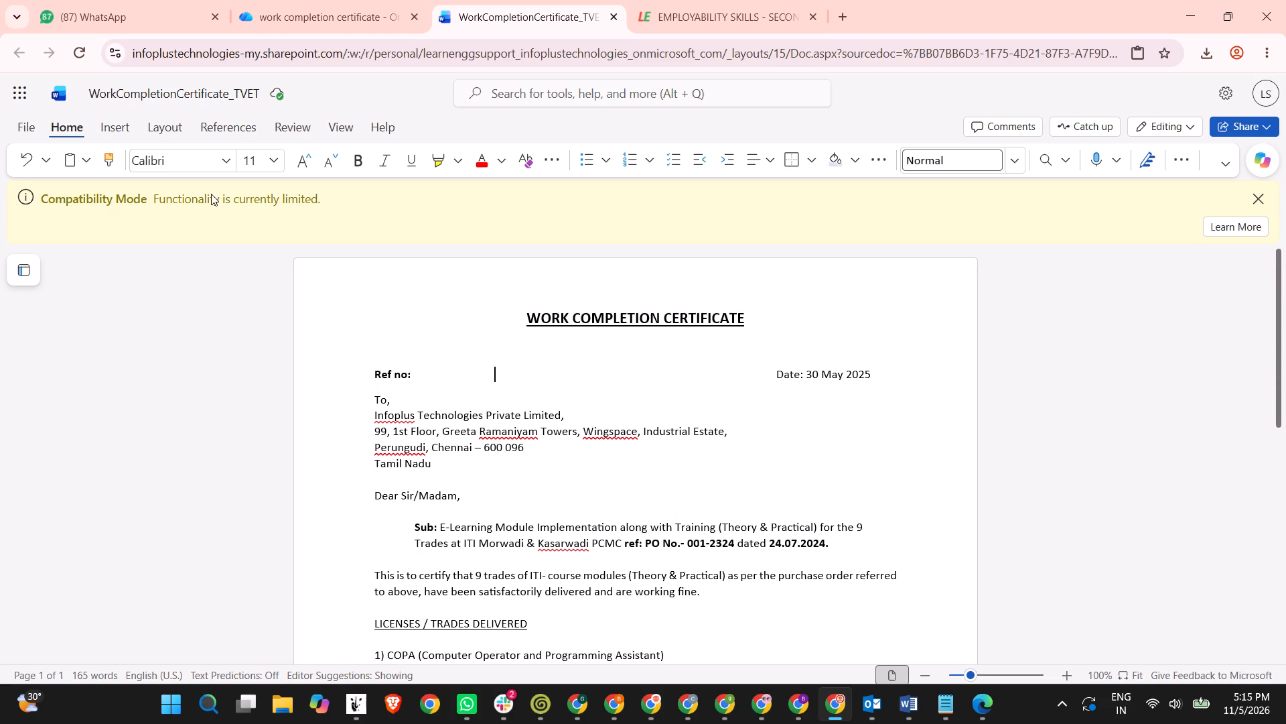
Download a copy of the finished work completion certificate and show the downloaded file in its folder.
{"action": "left_click", "coordinate": [28, 130]}
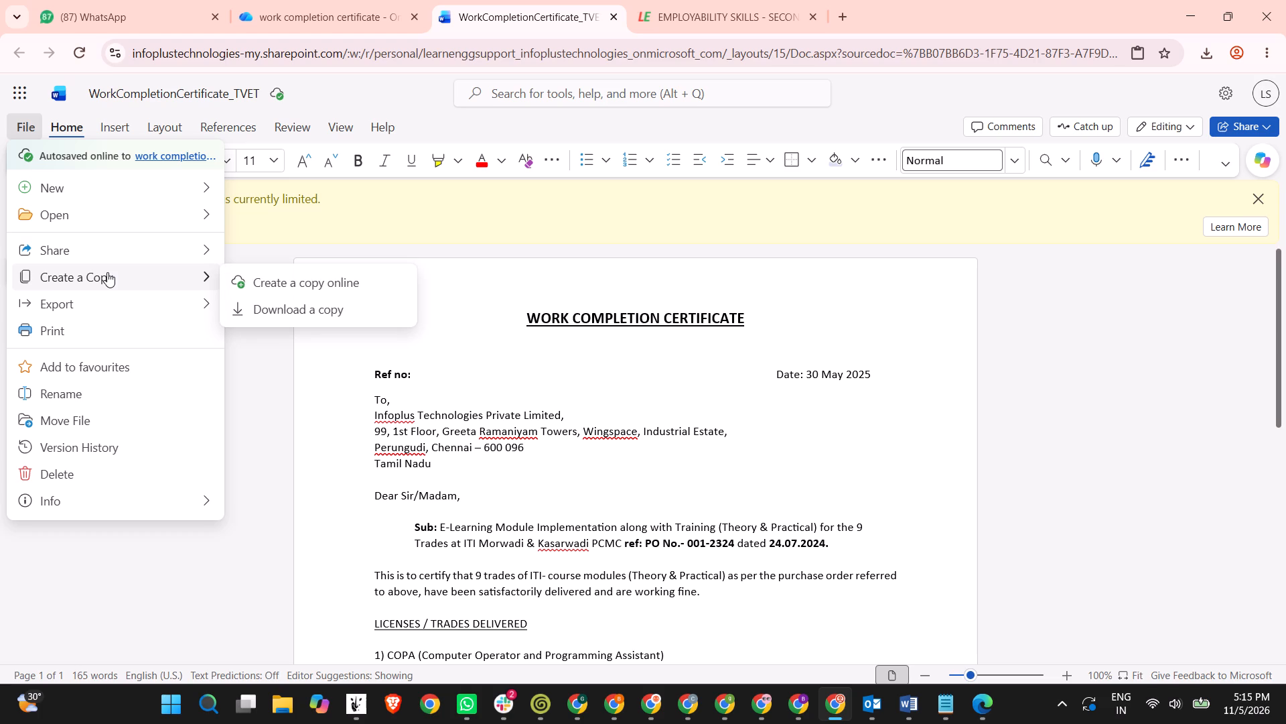
{"action": "left_click", "coordinate": [275, 306]}
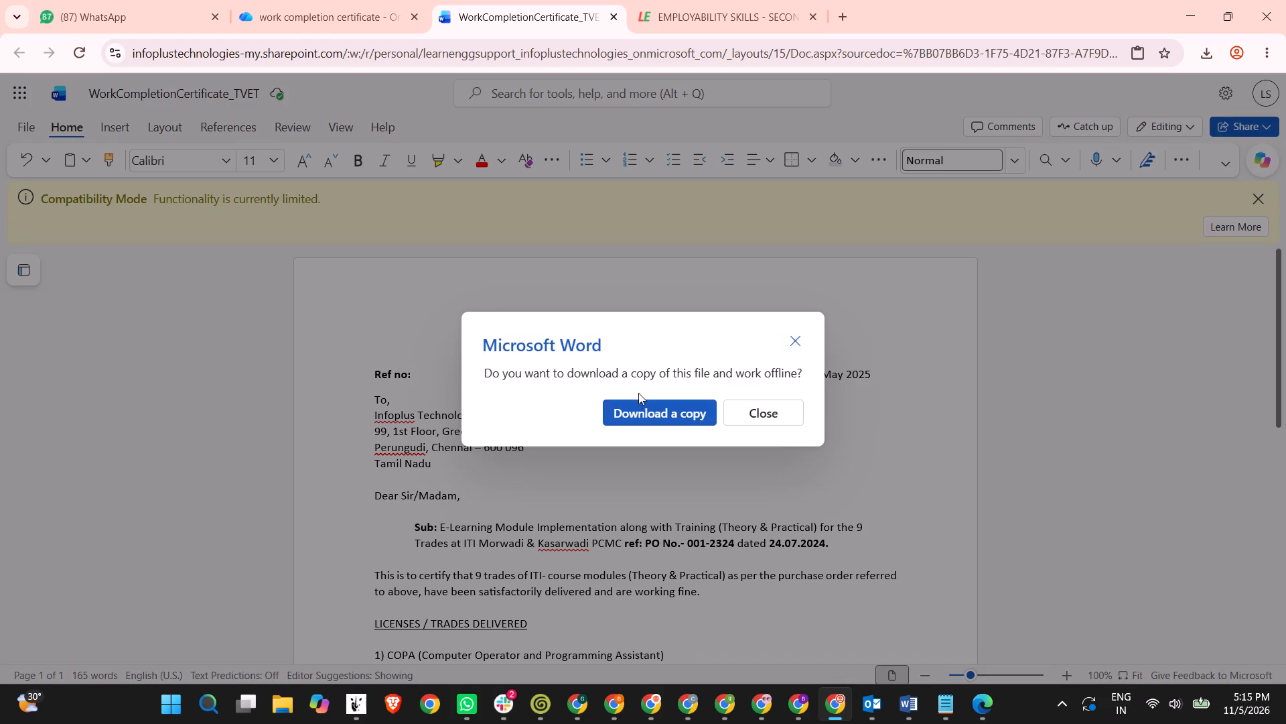
{"action": "left_click", "coordinate": [650, 412]}
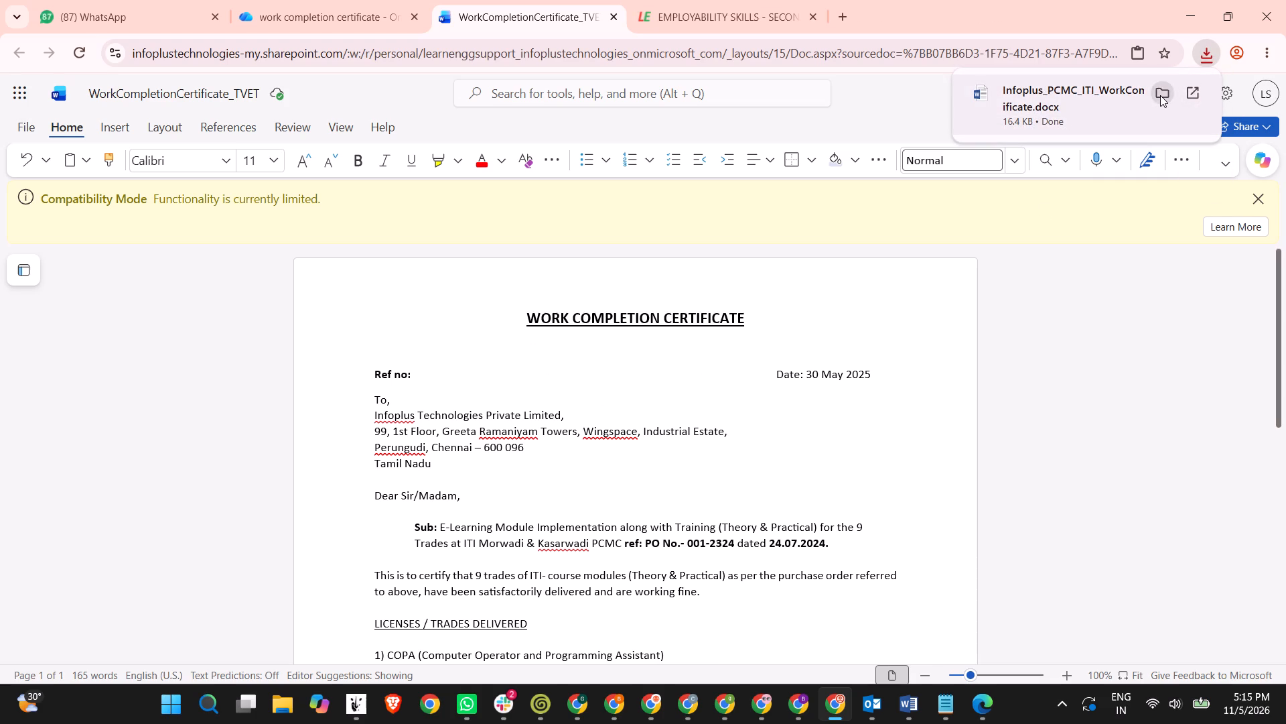
{"action": "left_click", "coordinate": [1160, 95]}
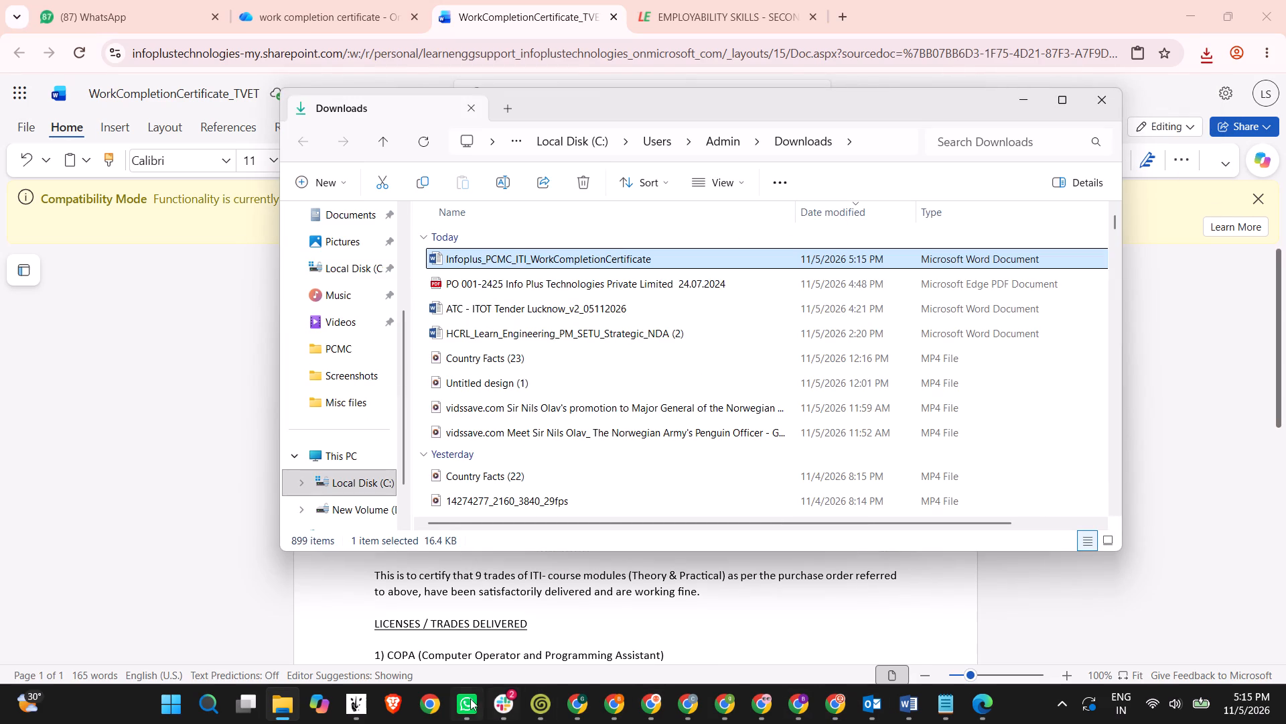
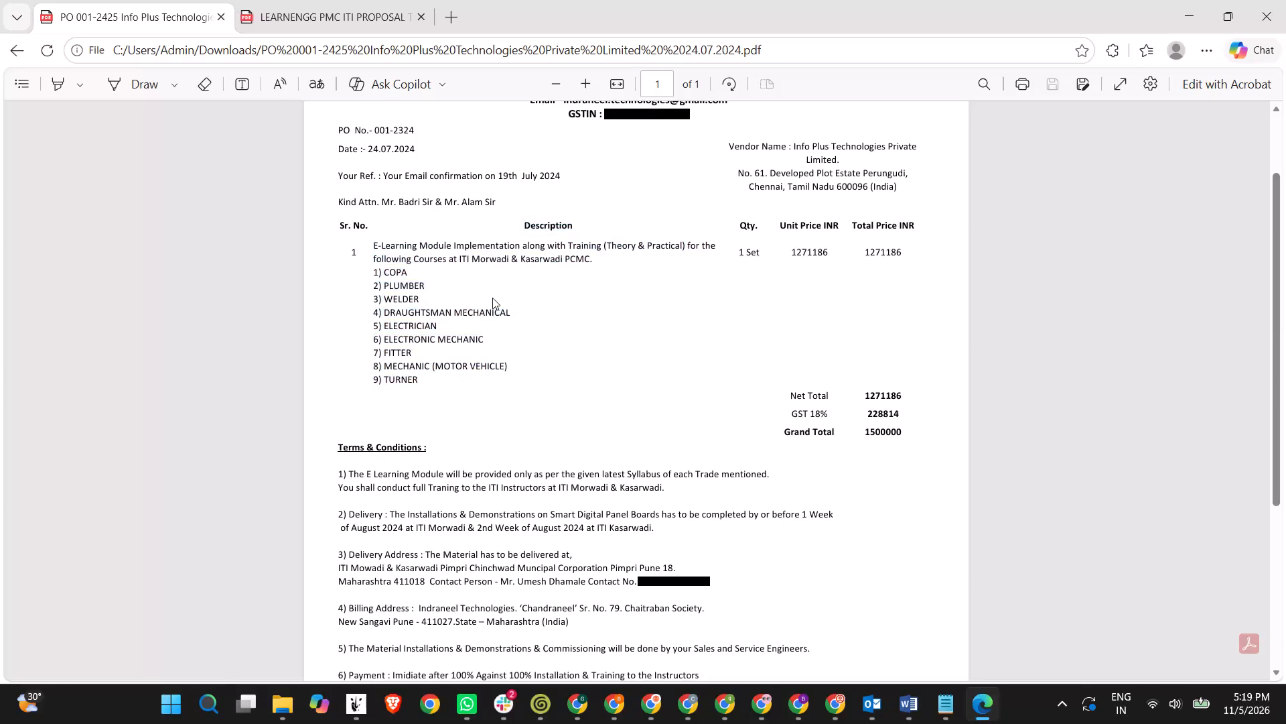
Review the Indraneel Technologies purchase order to Info Plus Technologies, covering its terms and conditions, header details and list of ITI trades.
{"action": "scroll", "coordinate": [492, 298], "scroll_direction": "down", "scroll_amount": 7}
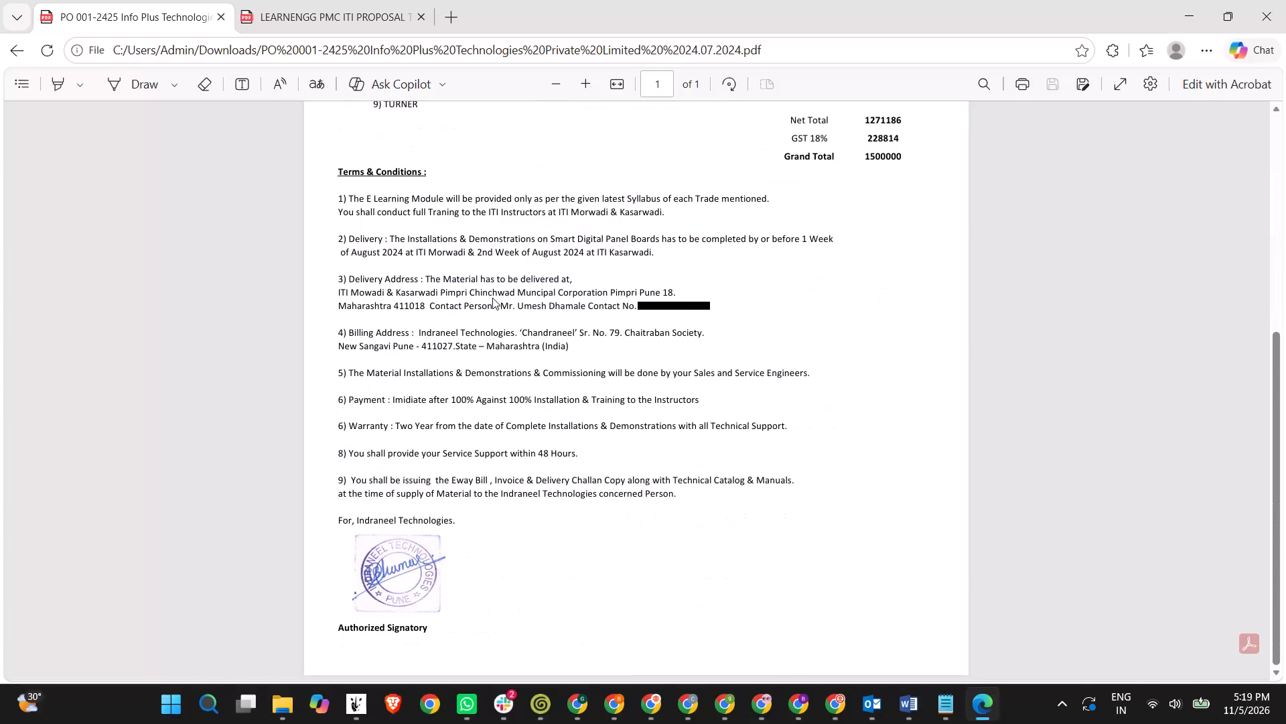
{"action": "scroll", "coordinate": [492, 298], "scroll_direction": "up", "scroll_amount": 11}
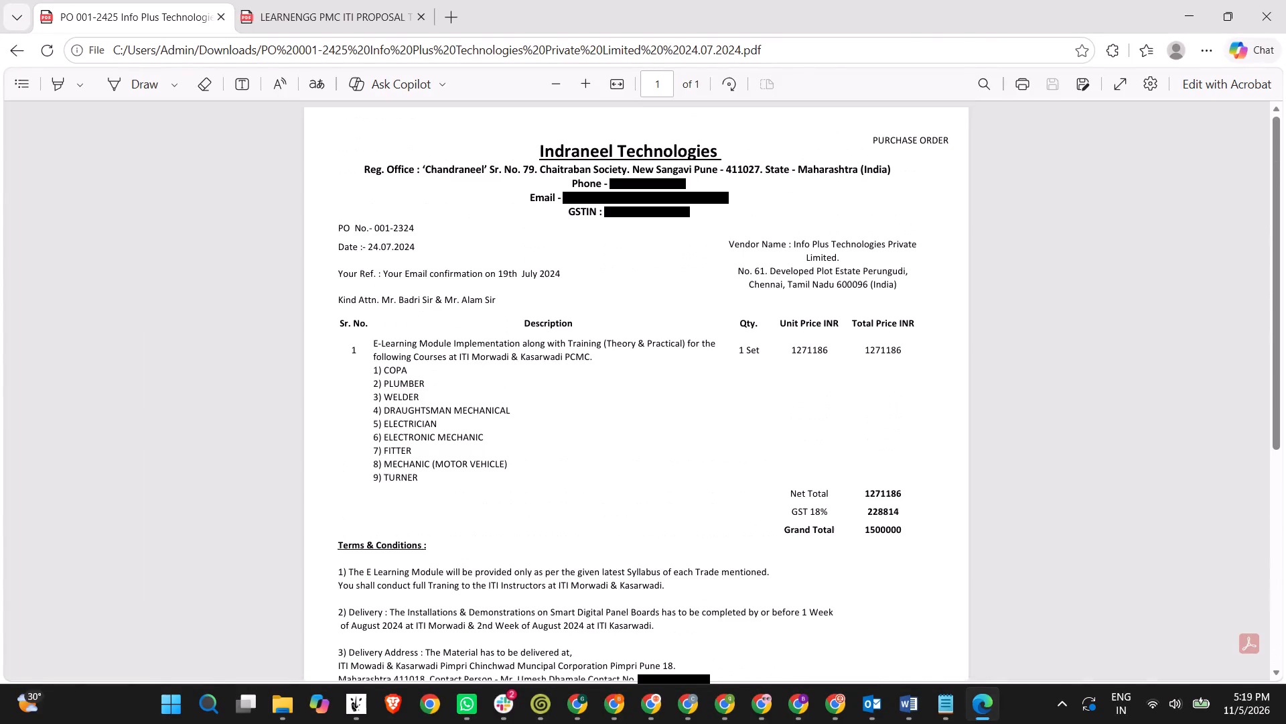
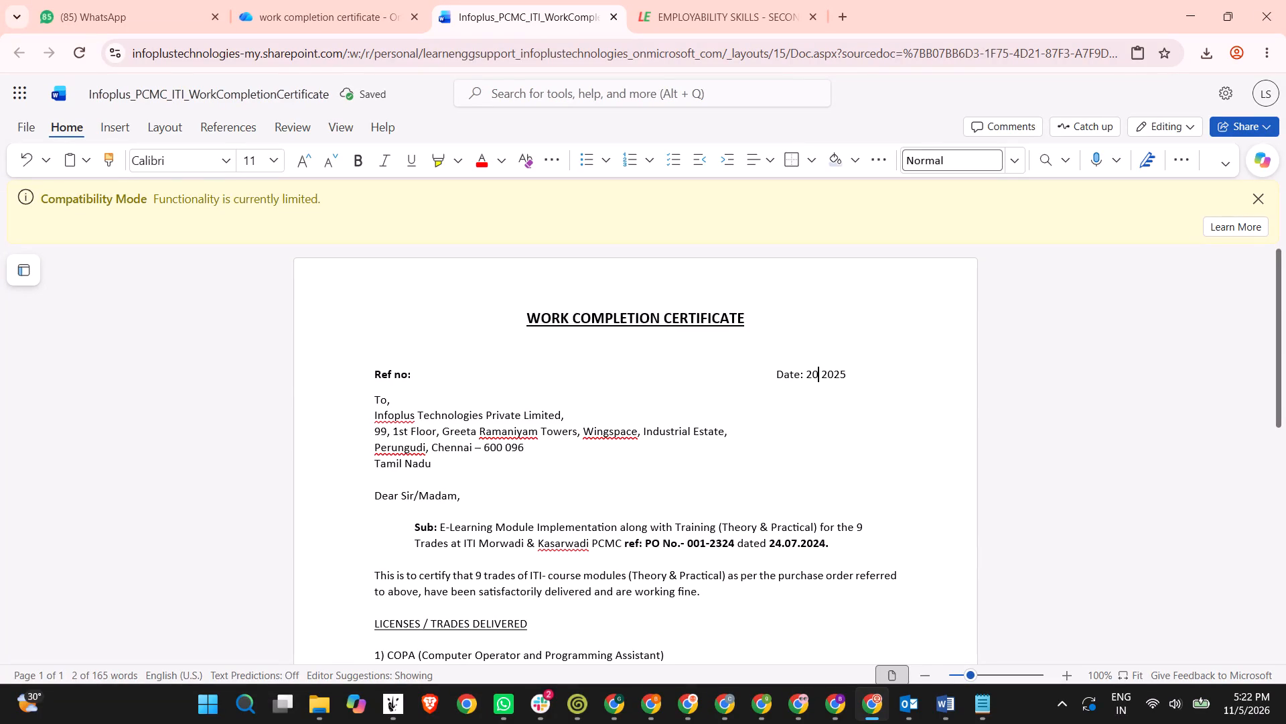
Set the certificate's date to 20 September 2024, keeping it on the same line as the reference number.
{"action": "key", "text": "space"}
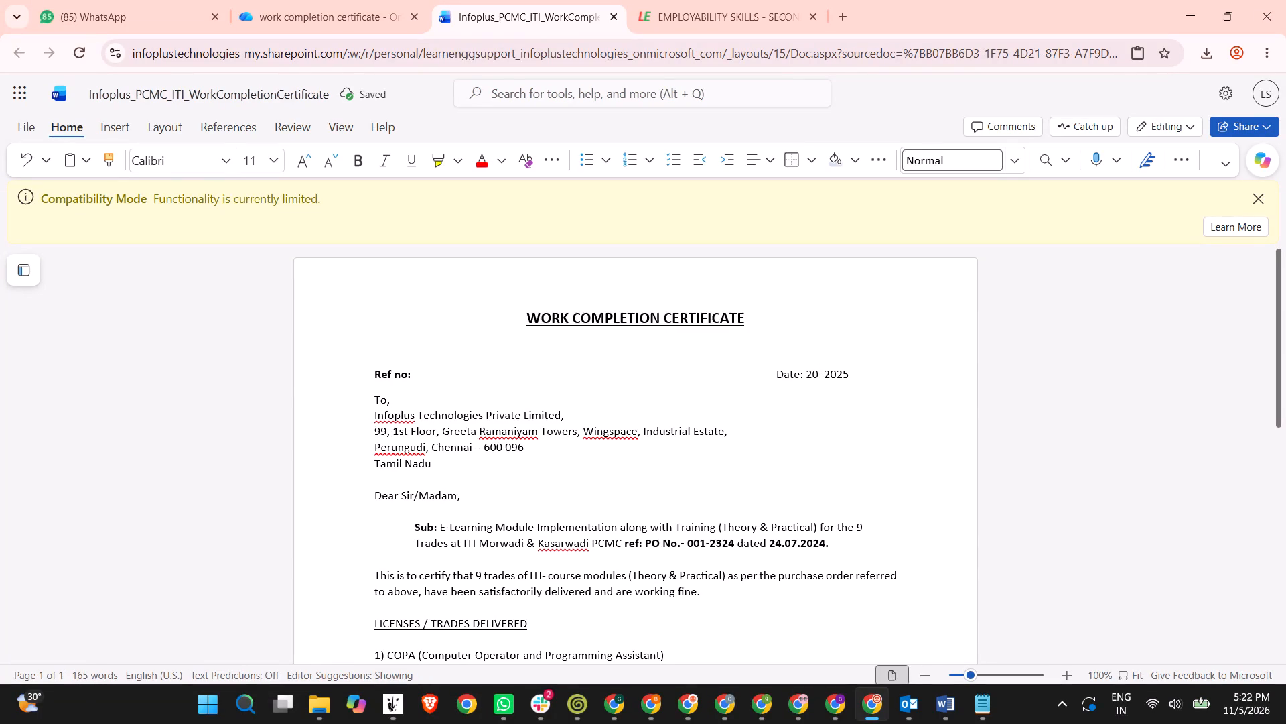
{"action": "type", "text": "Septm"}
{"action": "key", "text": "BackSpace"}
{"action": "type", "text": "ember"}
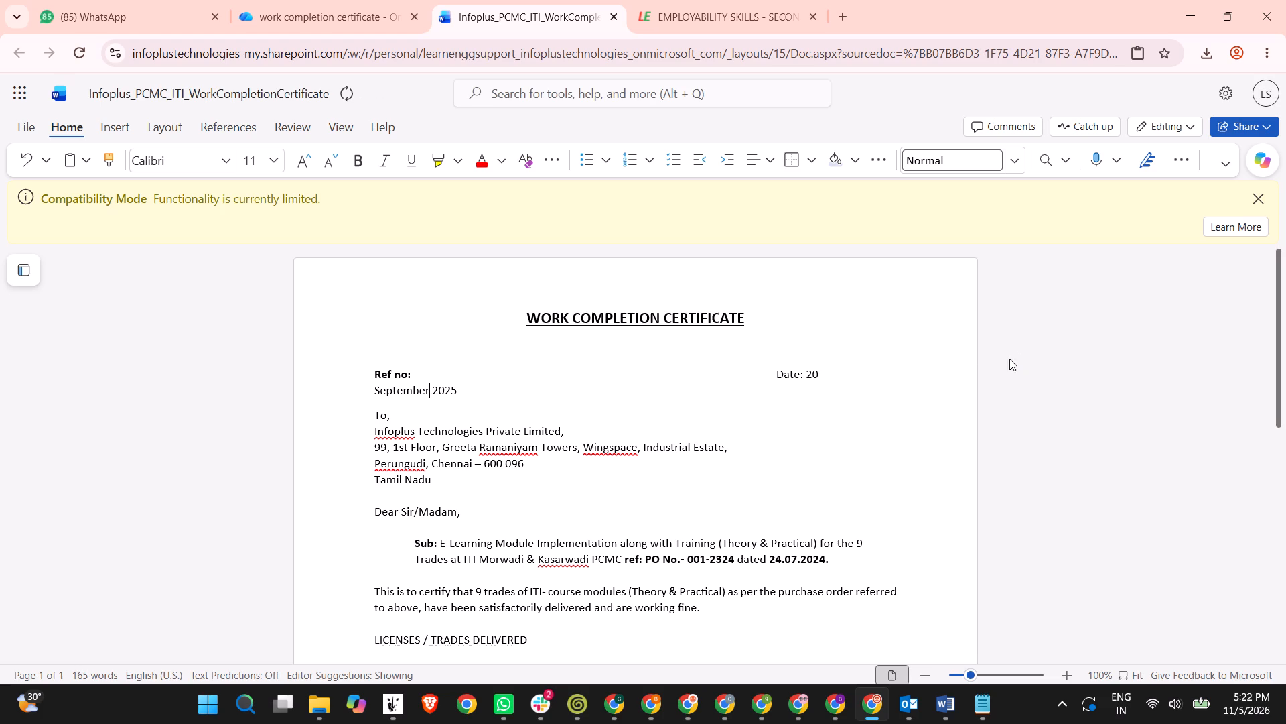
{"action": "left_click", "coordinate": [778, 370]}
{"action": "key", "text": "BackSpace"}
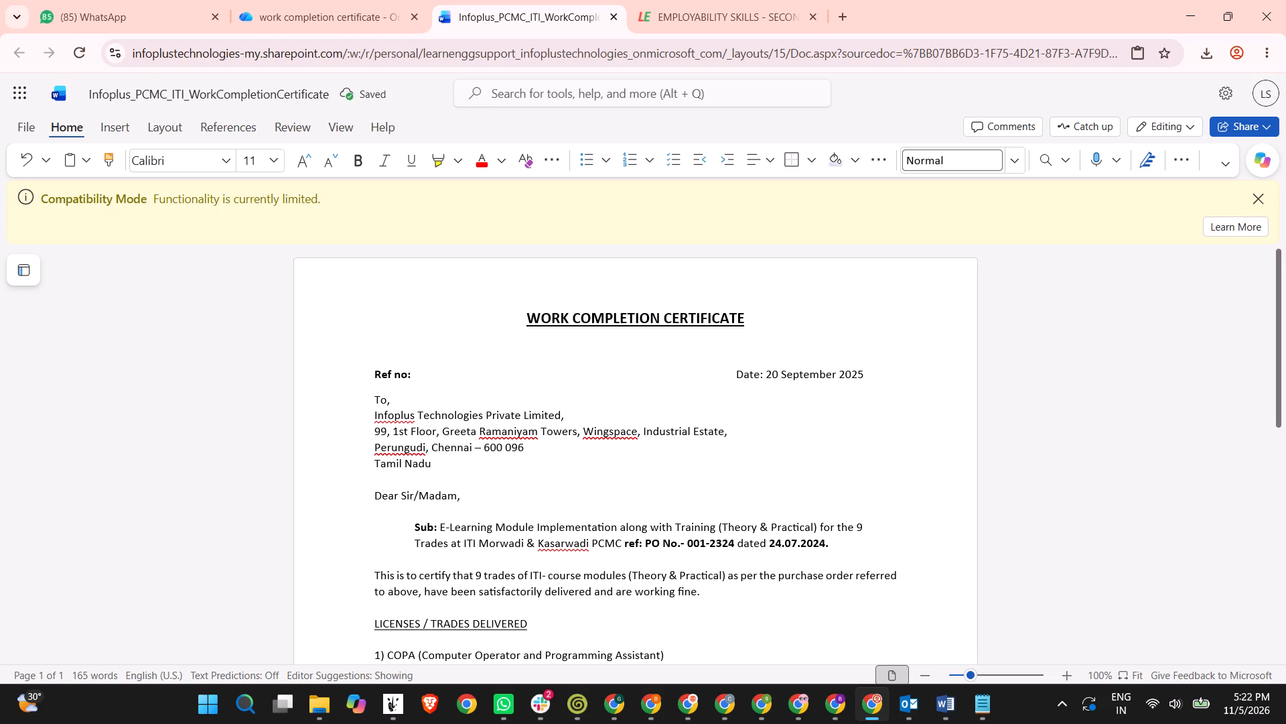
{"action": "left_click", "coordinate": [862, 369]}
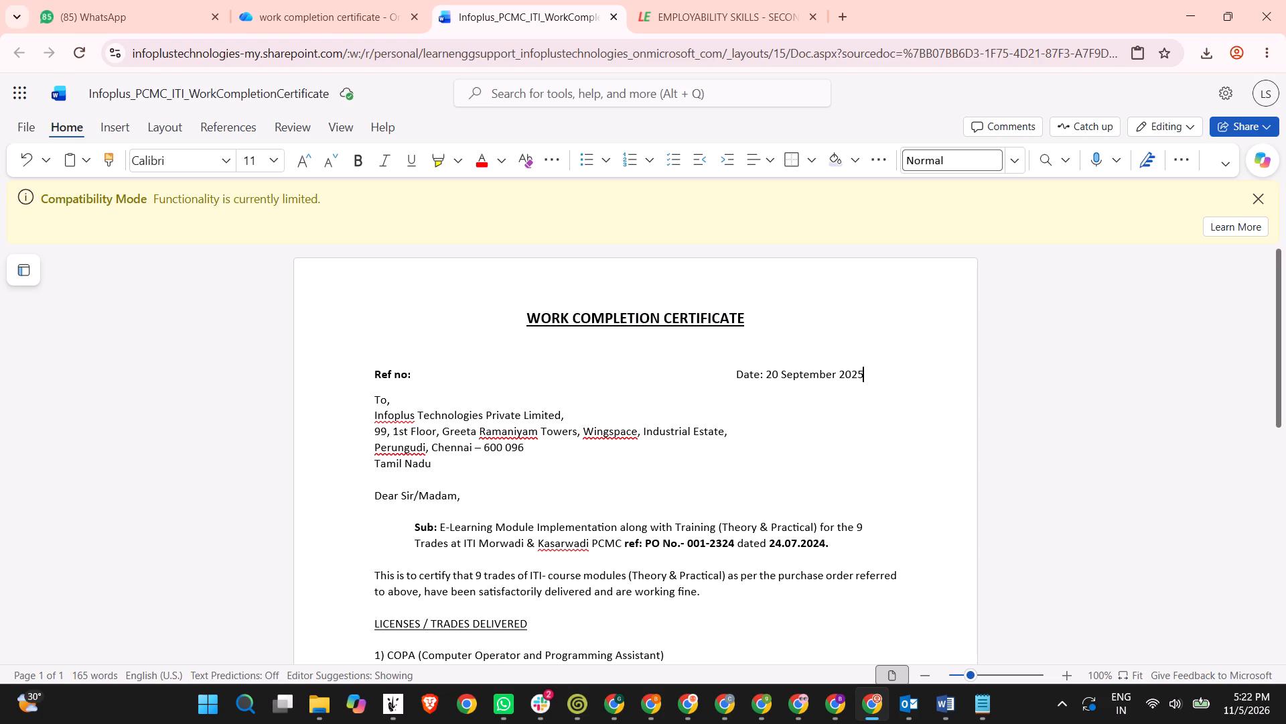
{"action": "key", "text": "BackSpace"}
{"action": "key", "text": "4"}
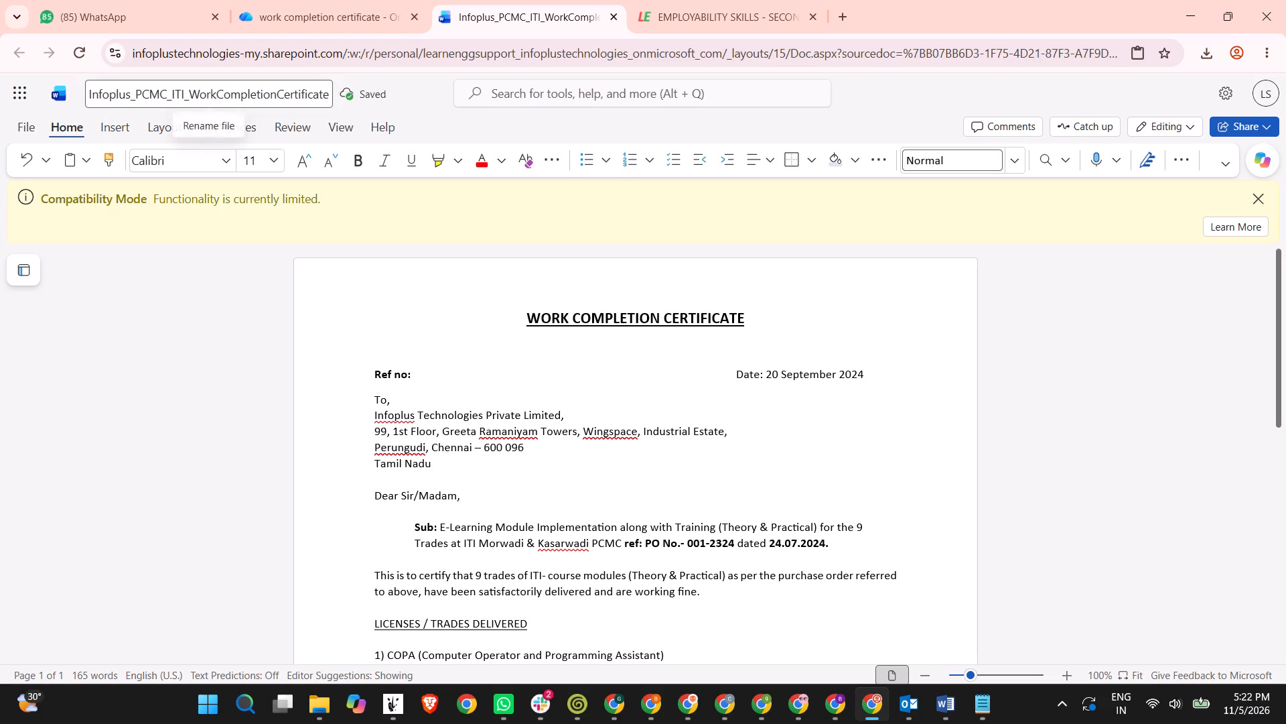
Download a copy of the work completion certificate with the corrected date.
{"action": "left_click", "coordinate": [23, 131]}
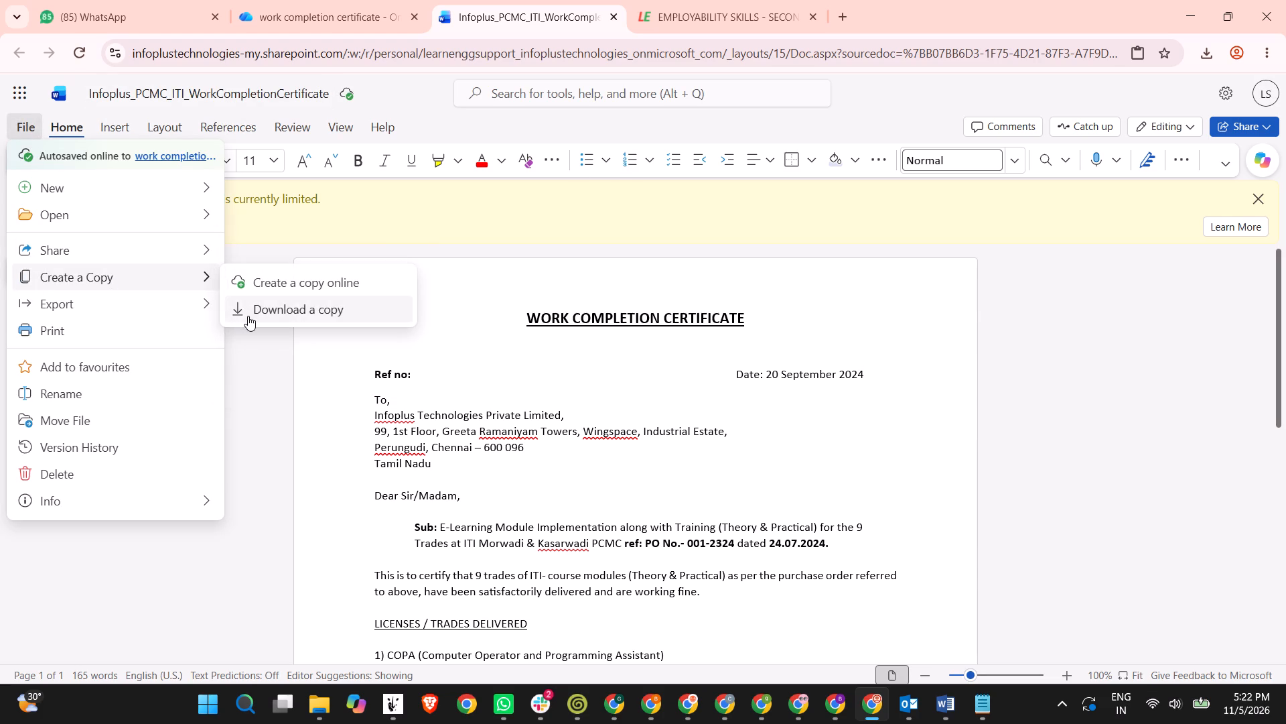
{"action": "left_click", "coordinate": [247, 316]}
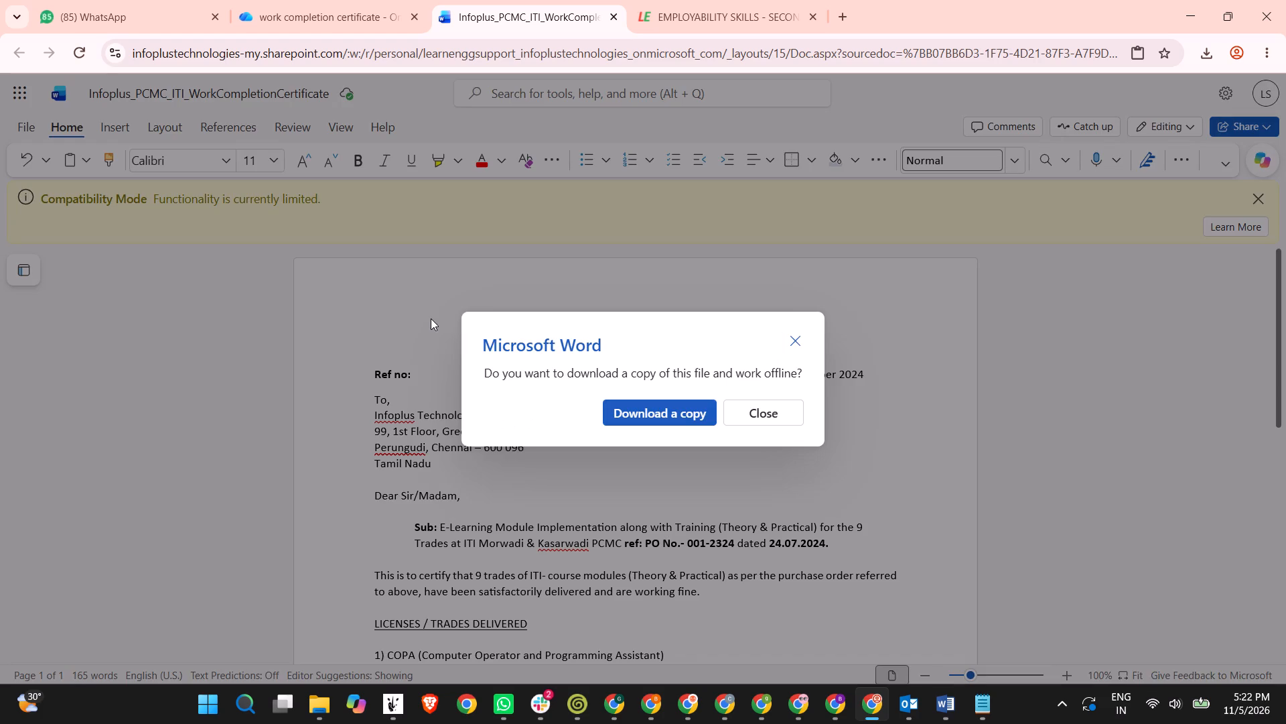